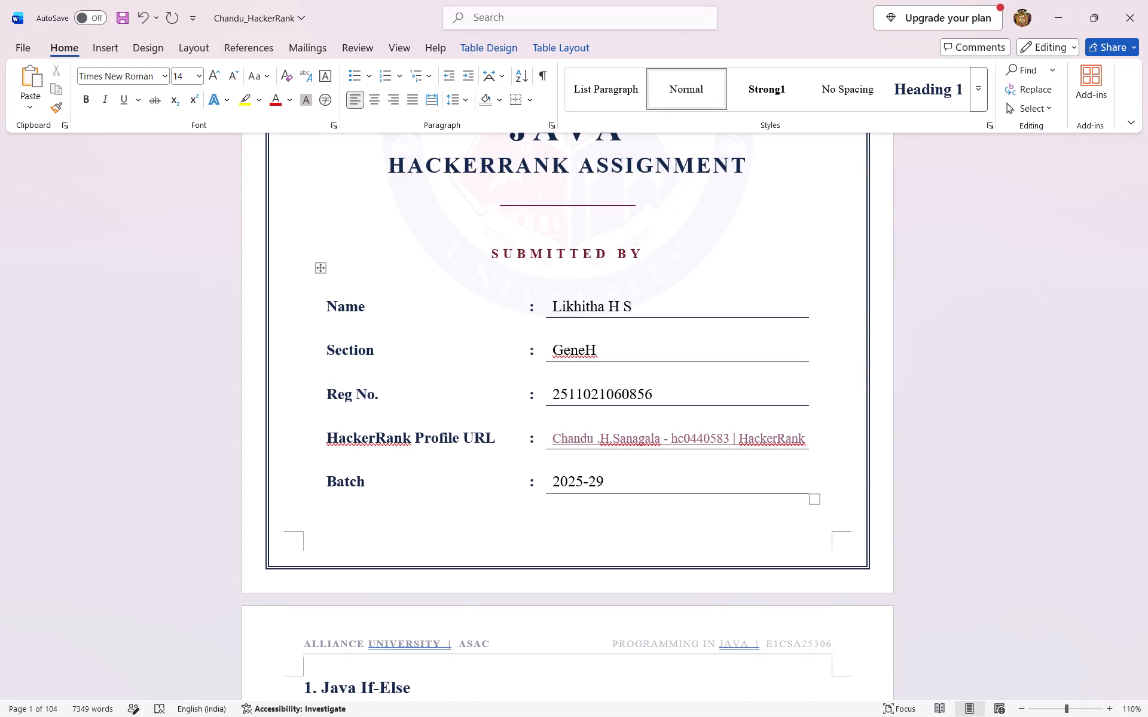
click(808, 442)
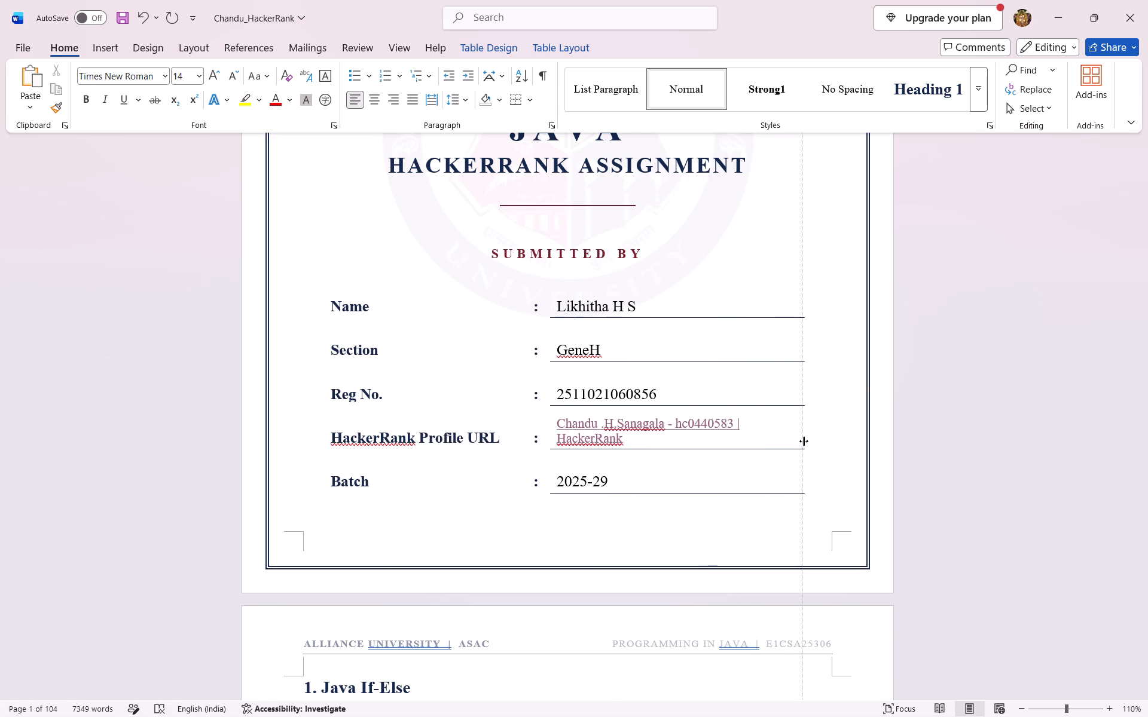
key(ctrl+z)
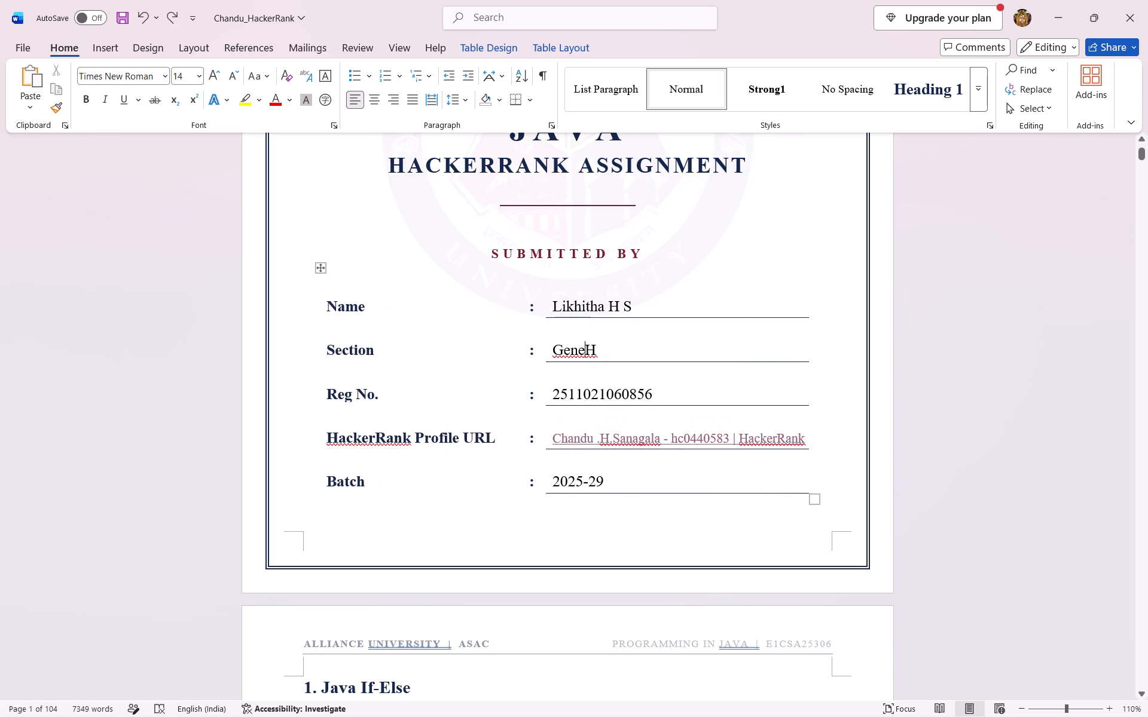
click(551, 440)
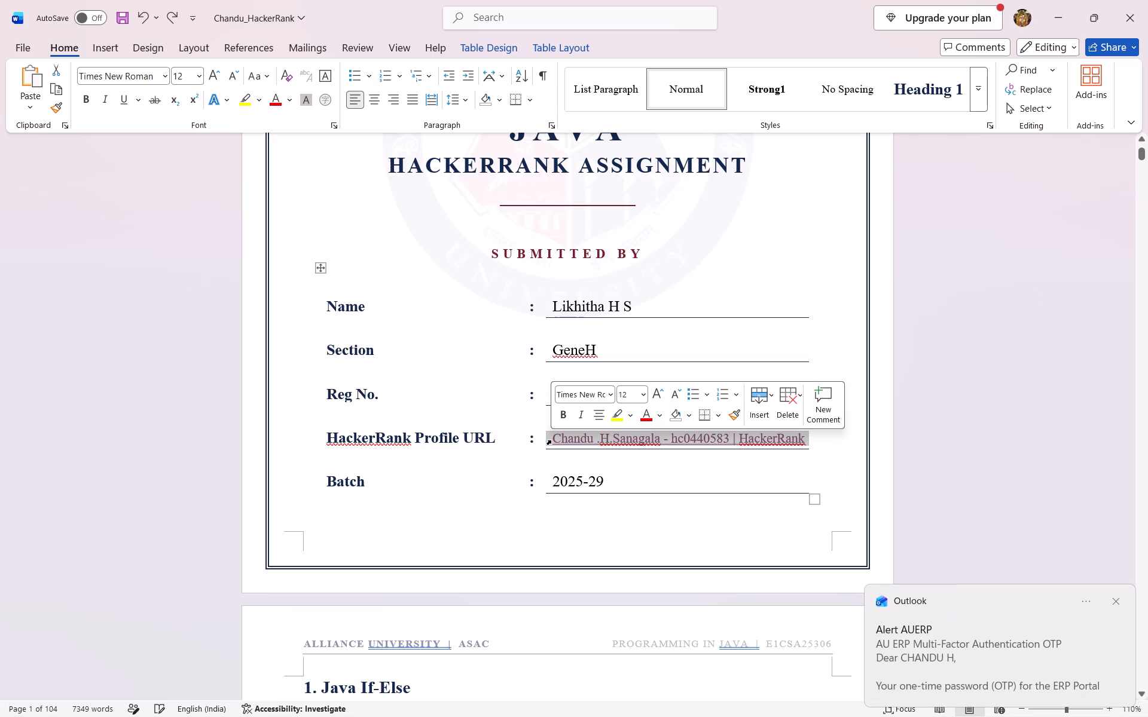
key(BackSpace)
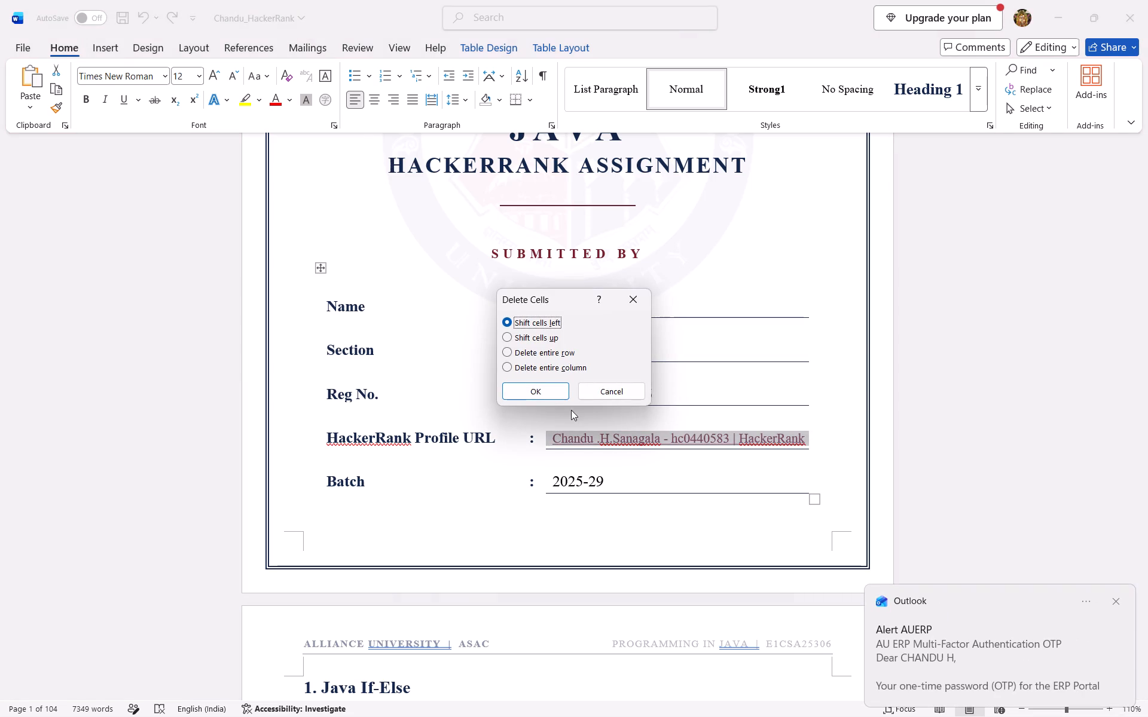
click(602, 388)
Delete the existing hyperlink text from the HackerRank Profile URL row of the cover page table, keeping the table cell.
click(567, 445)
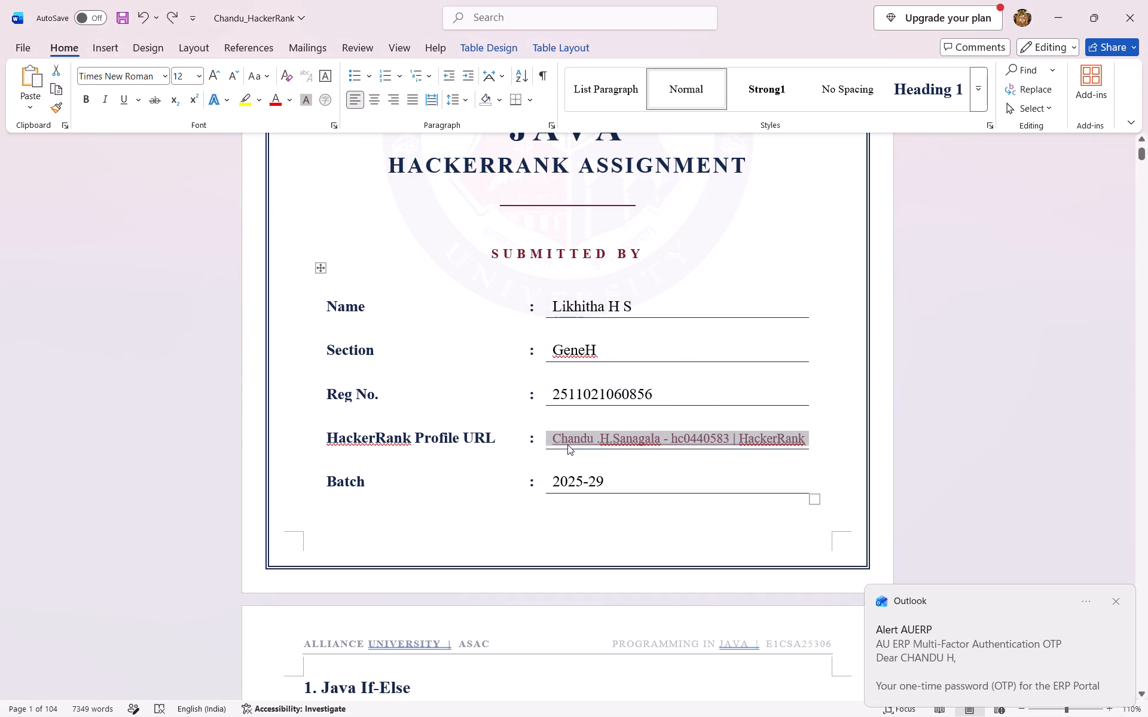
drag(556, 439, 599, 437)
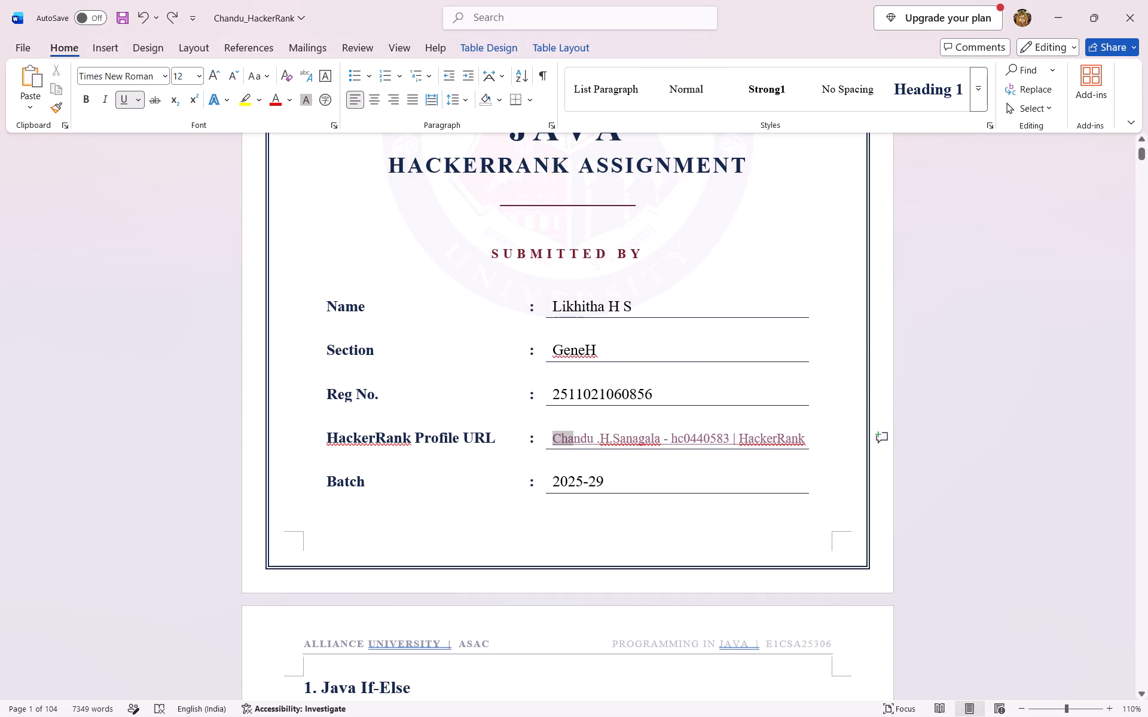
drag(599, 437, 802, 434)
key(BackSpace)
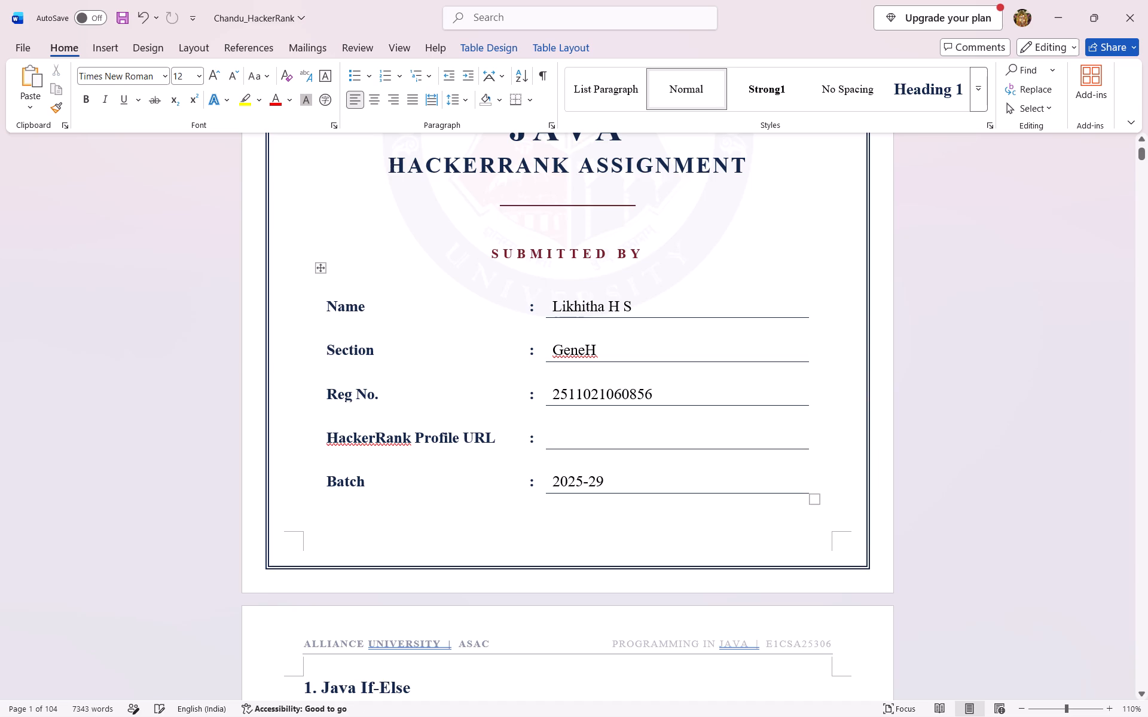
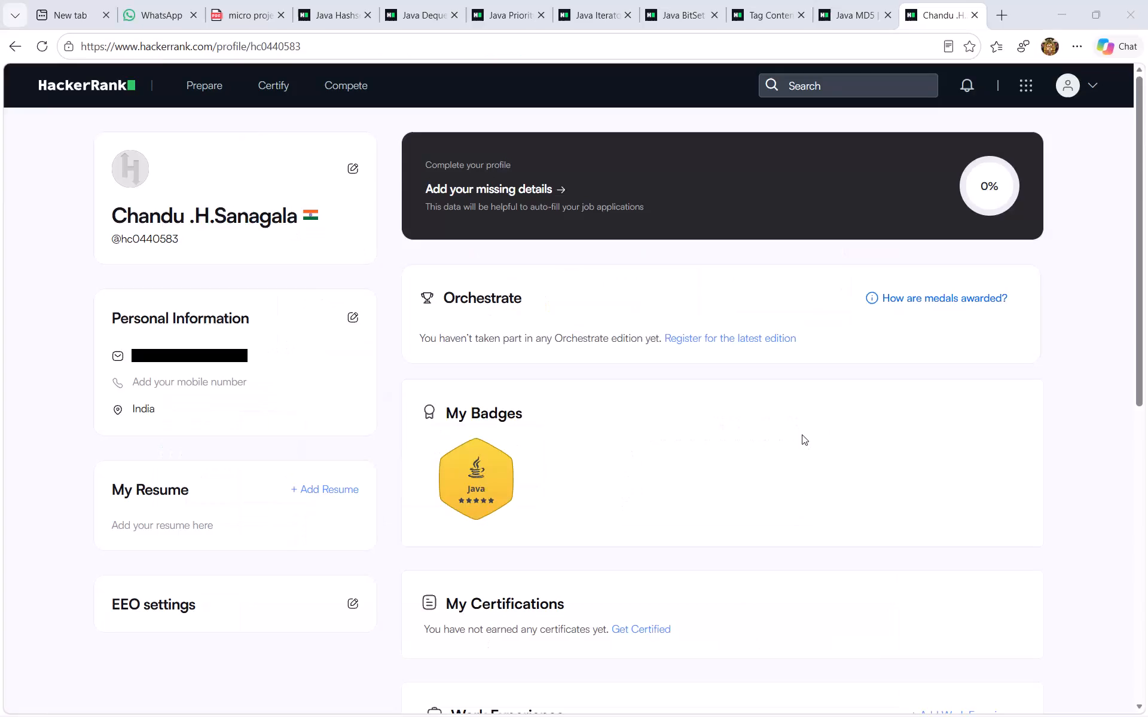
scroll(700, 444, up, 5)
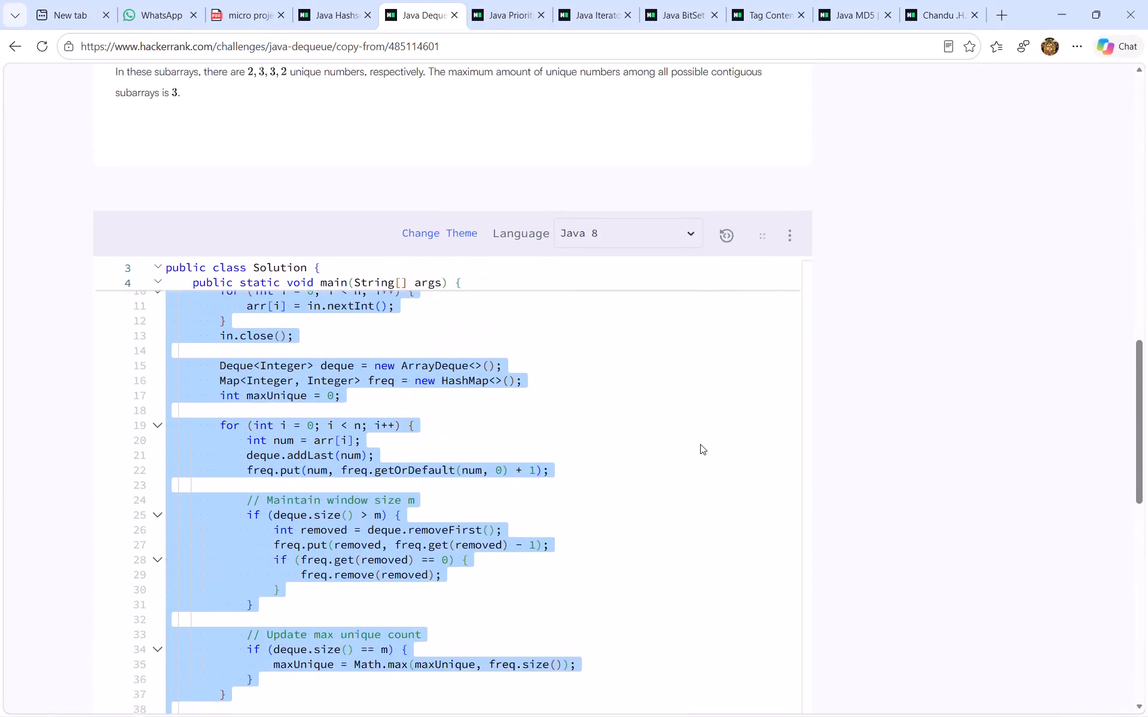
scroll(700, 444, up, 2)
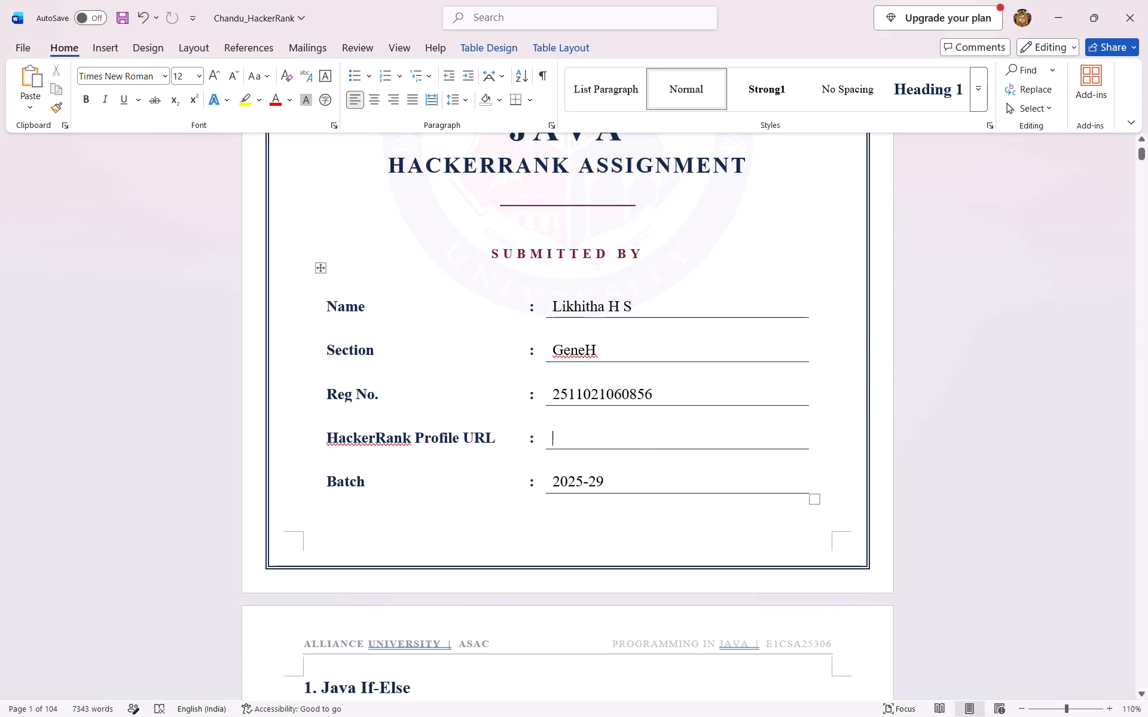
Correct the Section entry in the cover page table to Gen-H.
click(586, 345)
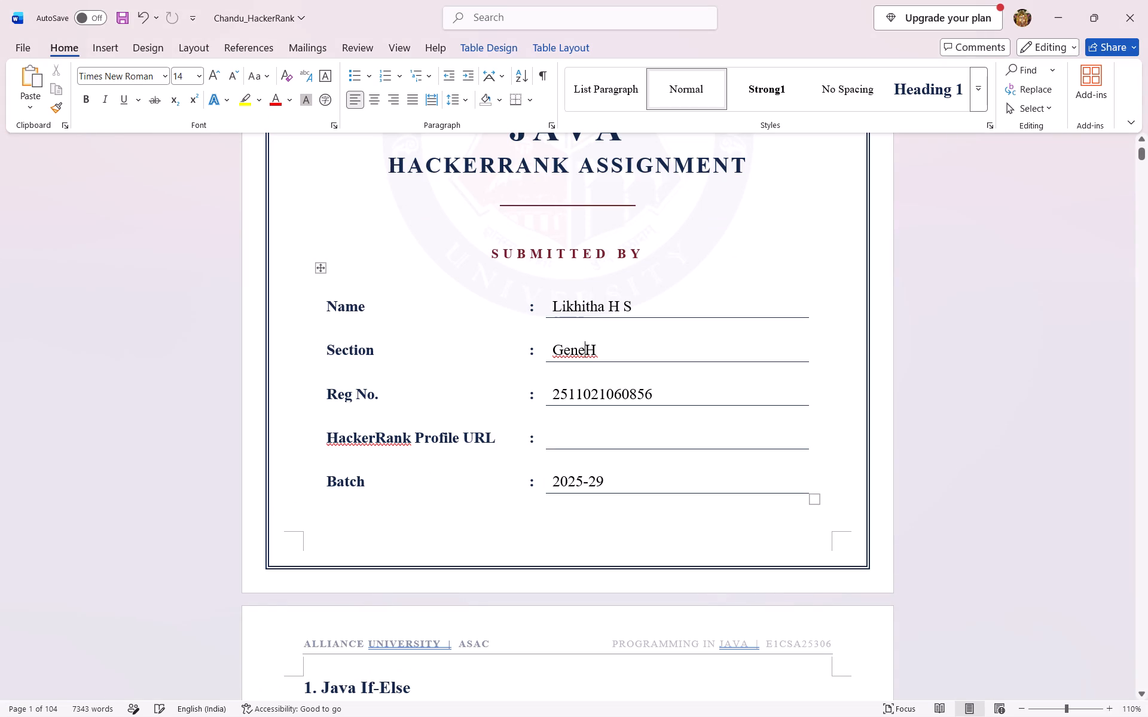
key(BackSpace)
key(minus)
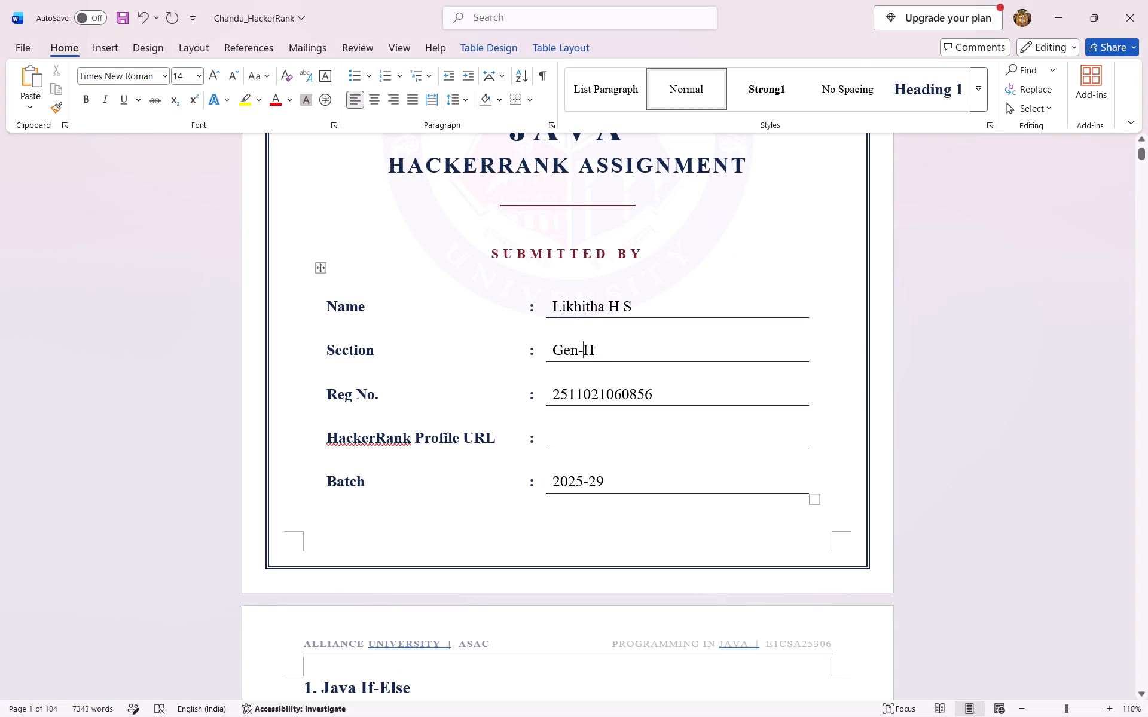
click(597, 428)
Save a copy of the document in the Downloads folder as Likhitha_HackerRank, keeping the Word Document format.
click(20, 53)
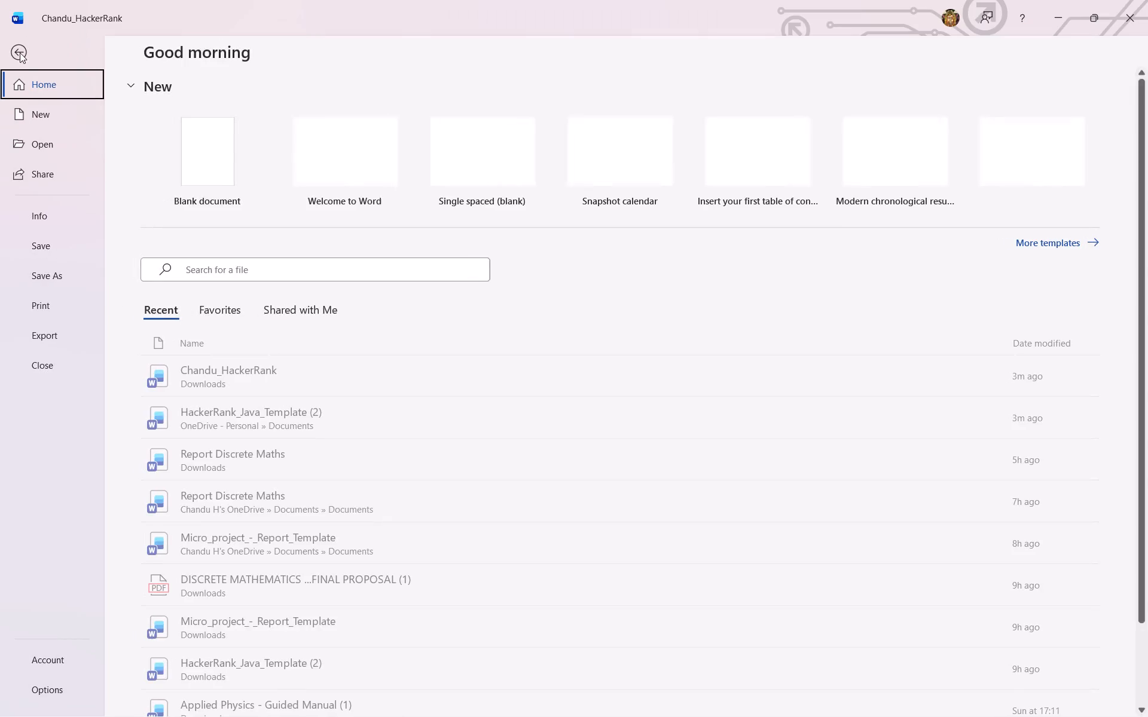
click(55, 279)
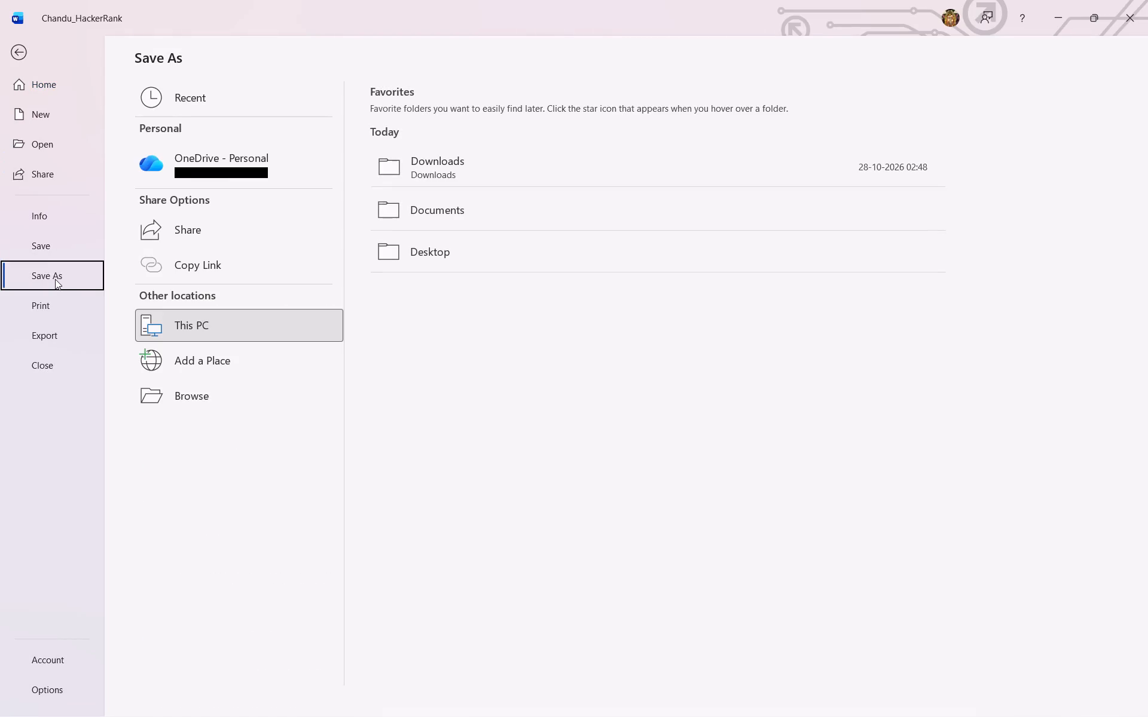
click(451, 176)
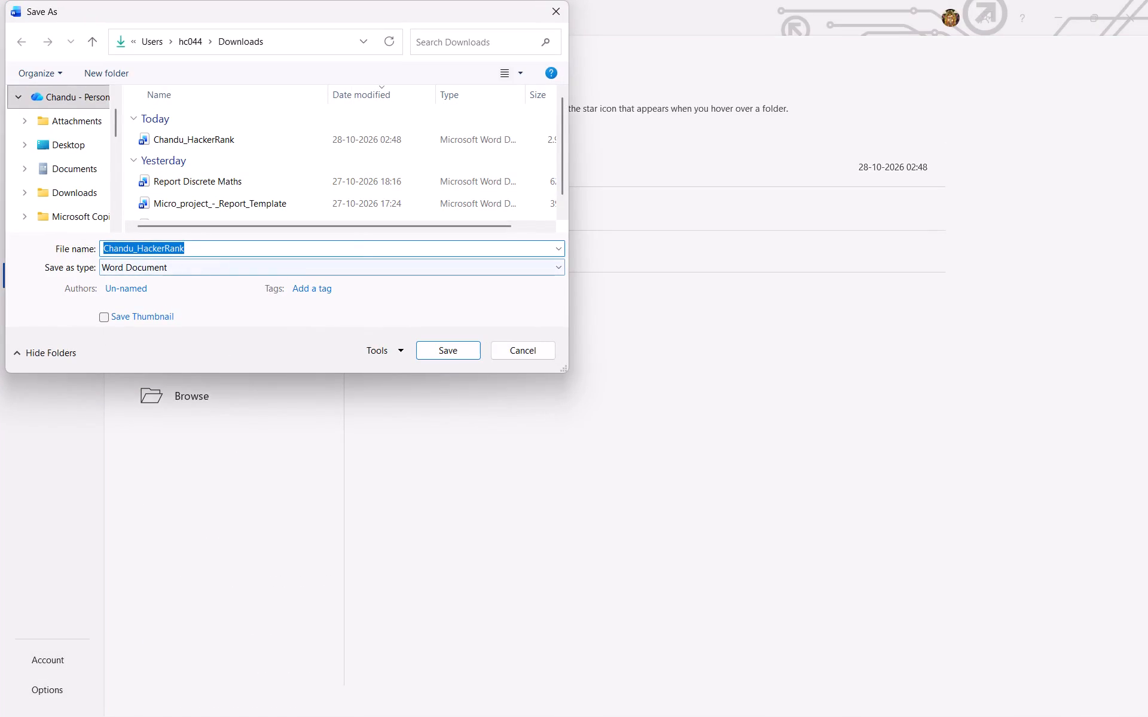
click(134, 249)
key(BackSpace)
key(BackSpace)
key(BackSpace)
key(BackSpace)
key(BackSpace)
key(BackSpace)
key(BackSpace)
key(BackSpace)
key(BackSpace)
key(BackSpace)
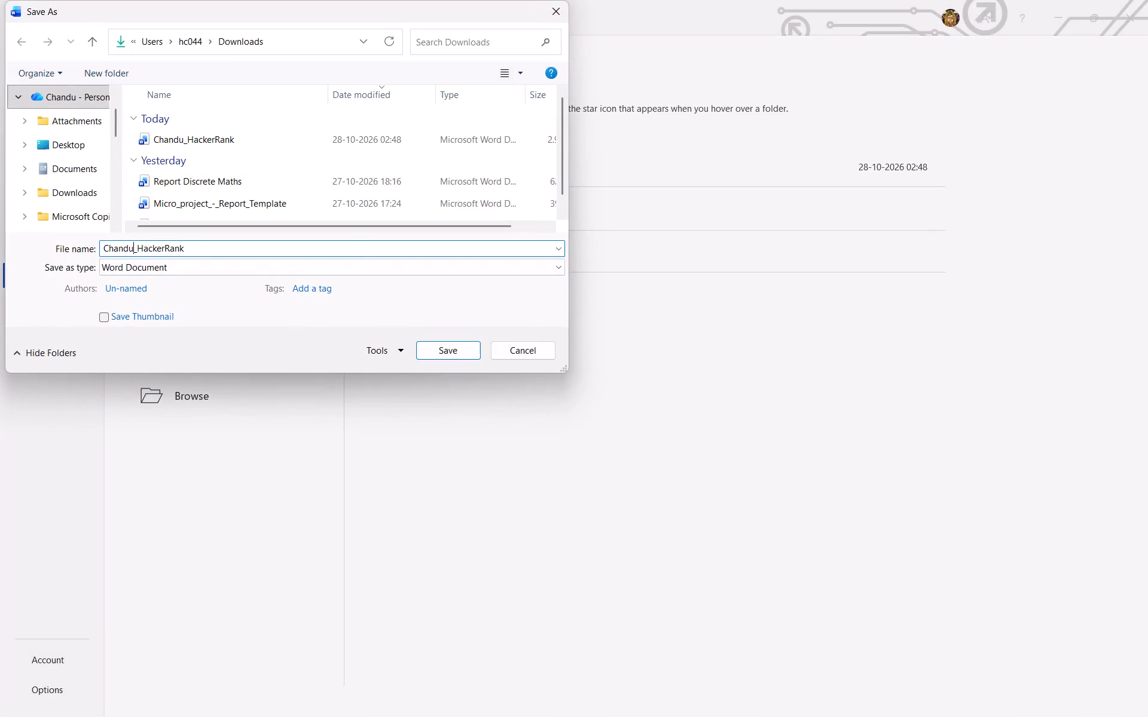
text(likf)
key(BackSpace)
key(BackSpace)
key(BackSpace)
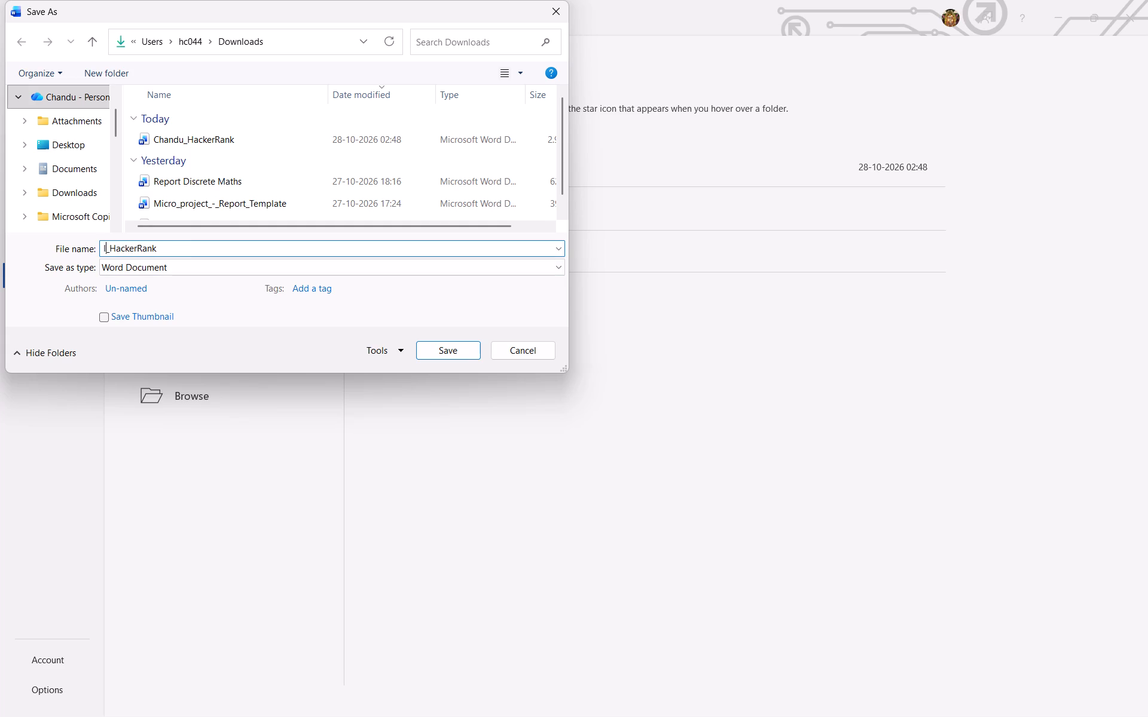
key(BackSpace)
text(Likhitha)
click(440, 347)
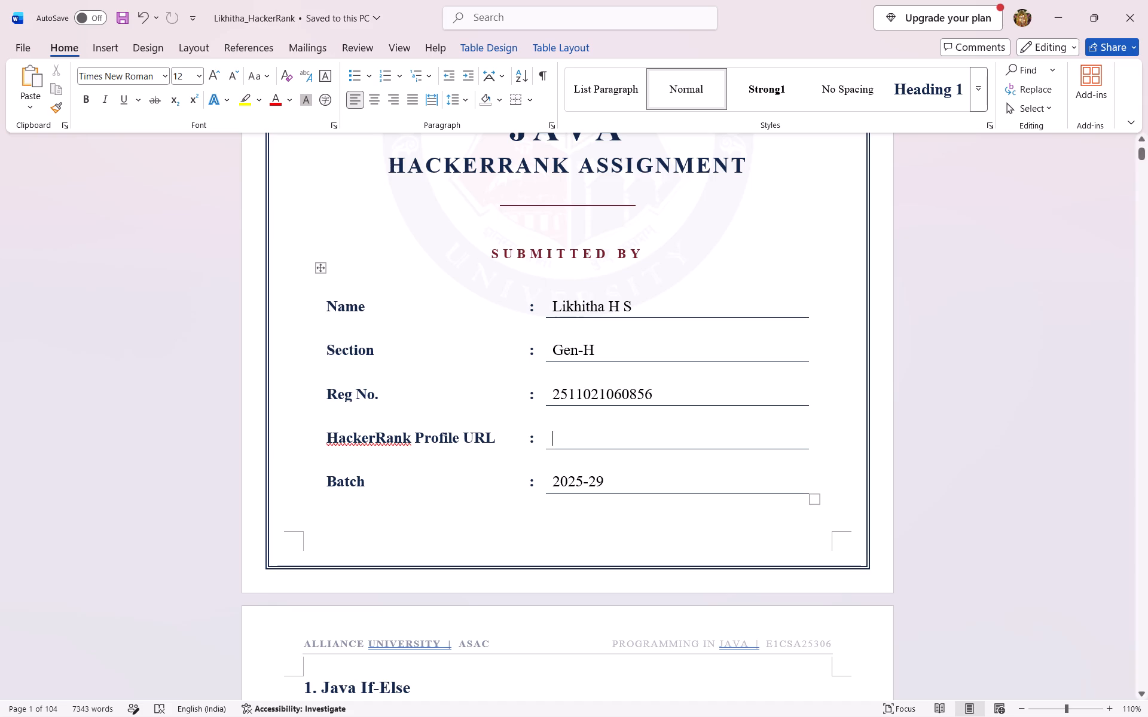
Change the last digit of the registration number in the Reg No. row to 2.
click(17, 44)
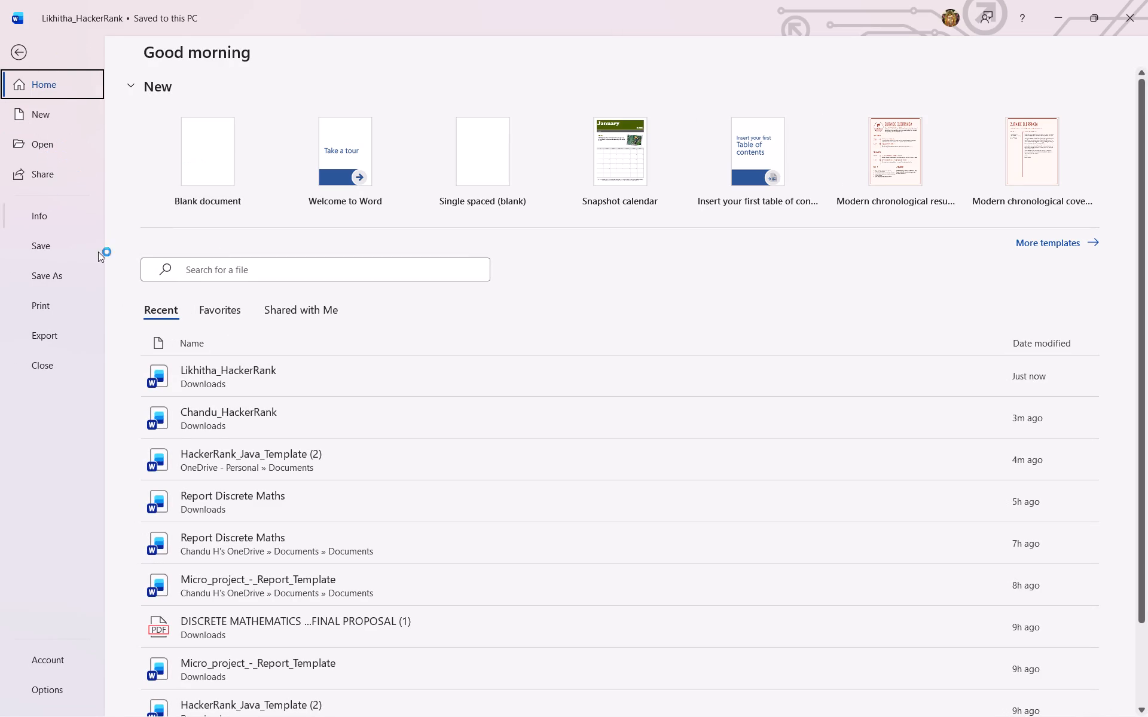
double_click(178, 371)
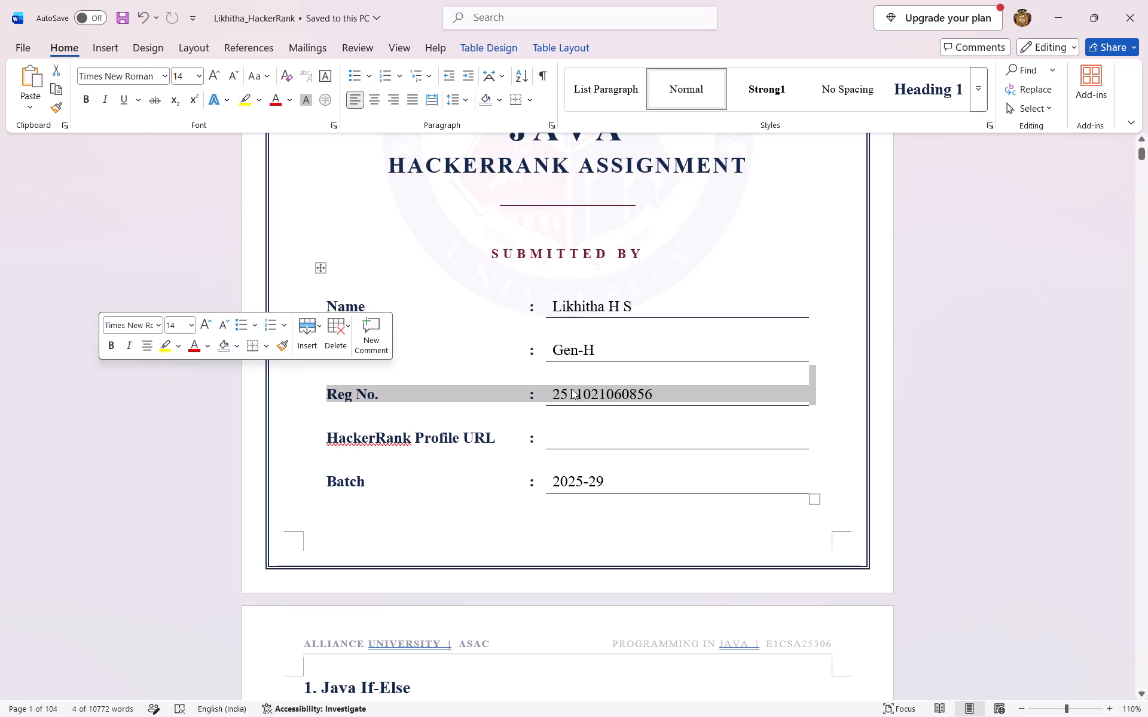
click(622, 396)
click(655, 399)
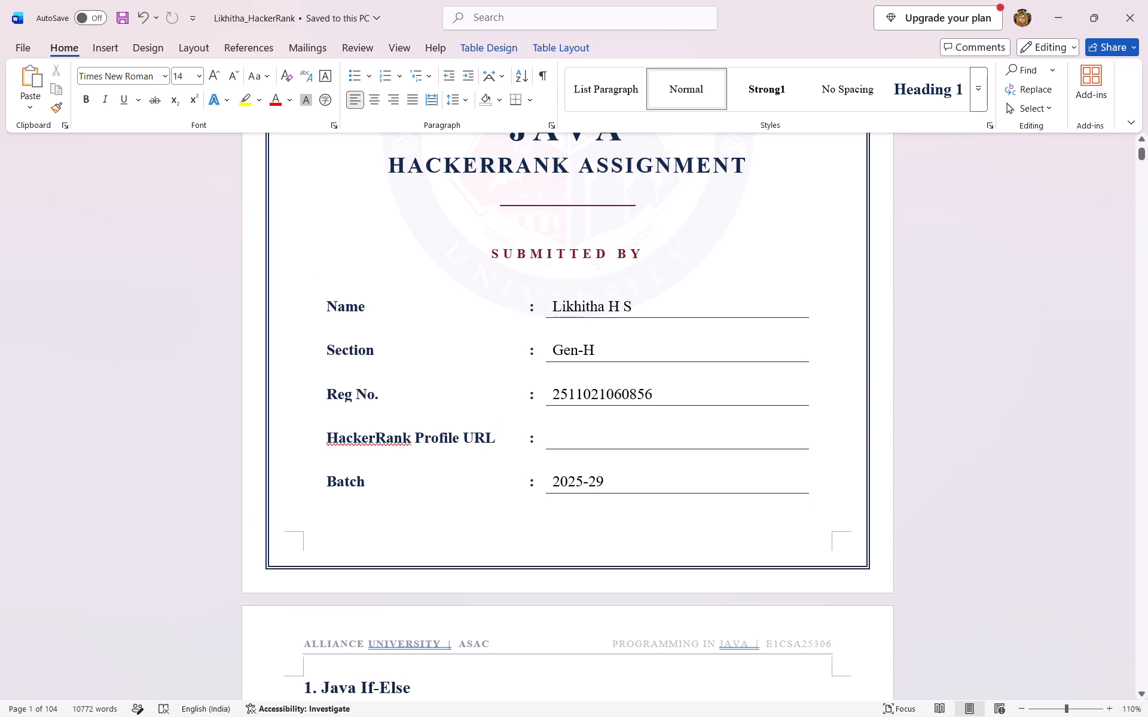
key(BackSpace)
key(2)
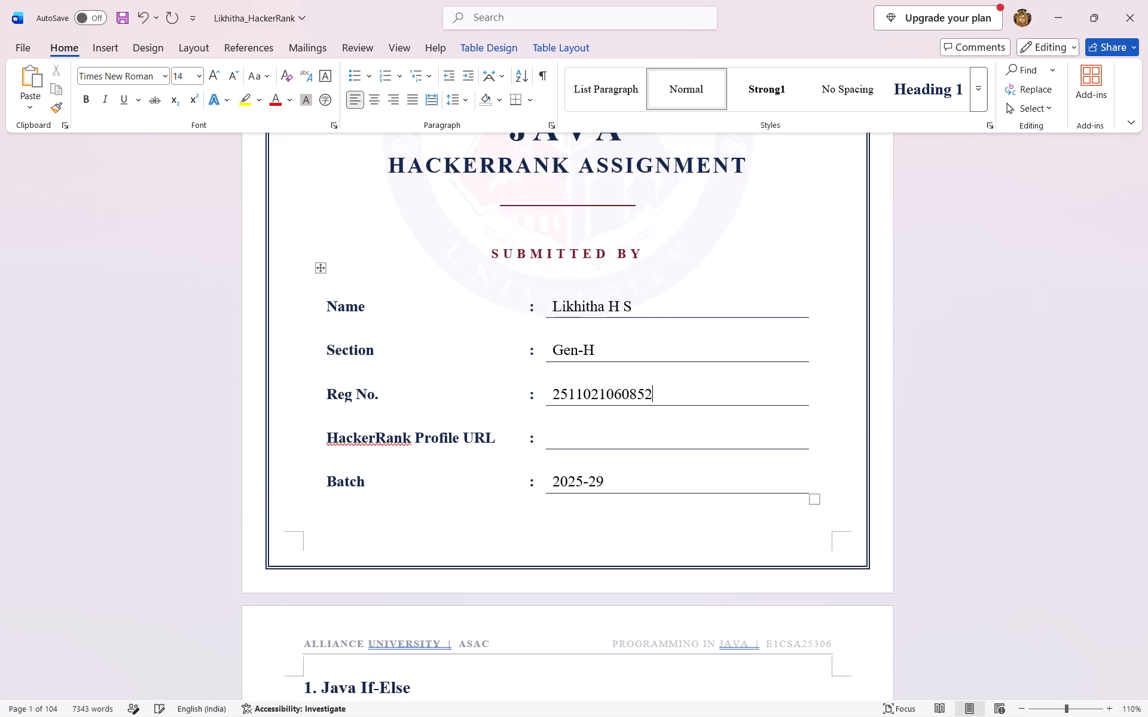
Replace the entry in the Name row with the second student's name and save the document.
drag(637, 304, 578, 296)
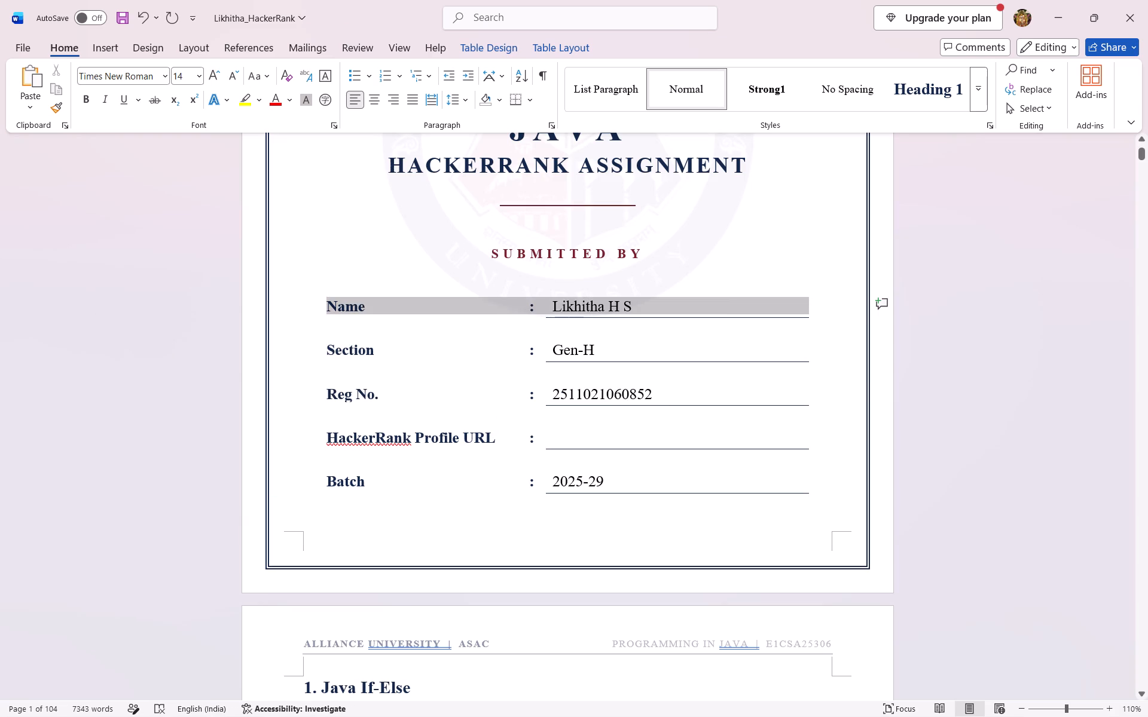
drag(578, 296, 581, 304)
click(629, 304)
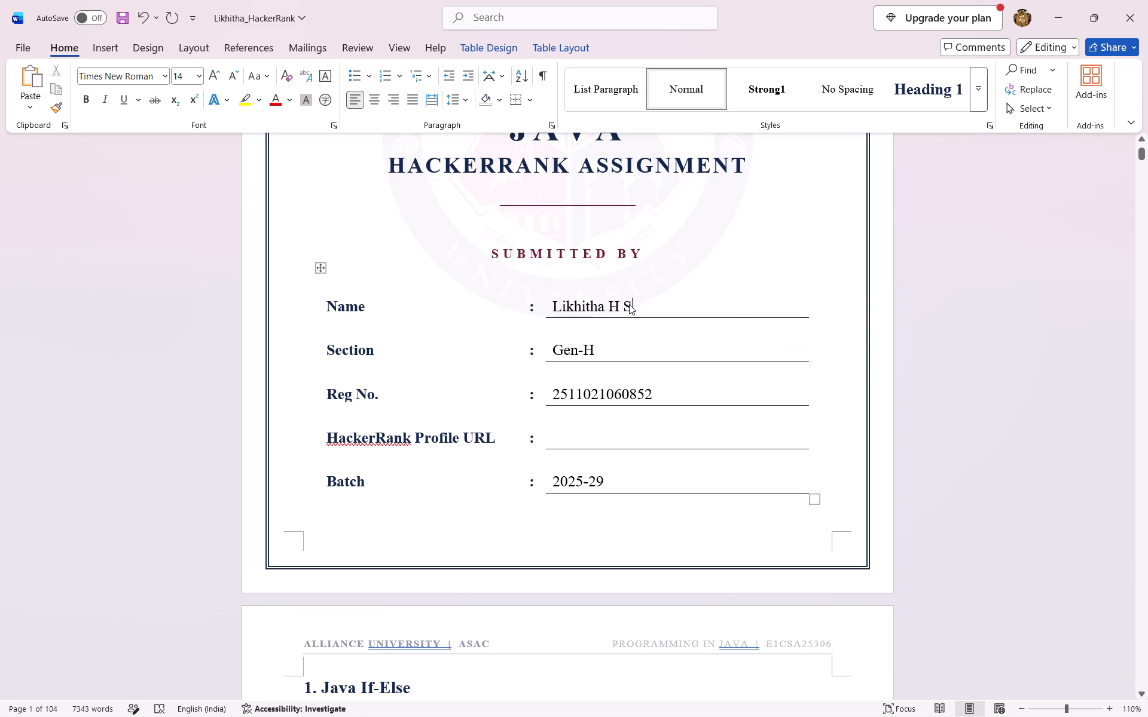
key(BackSpace)
key(BackSpace)
key(BackSpace)
key(BackSpace)
key(BackSpace)
key(BackSpace)
key(BackSpace)
key(BackSpace)
key(BackSpace)
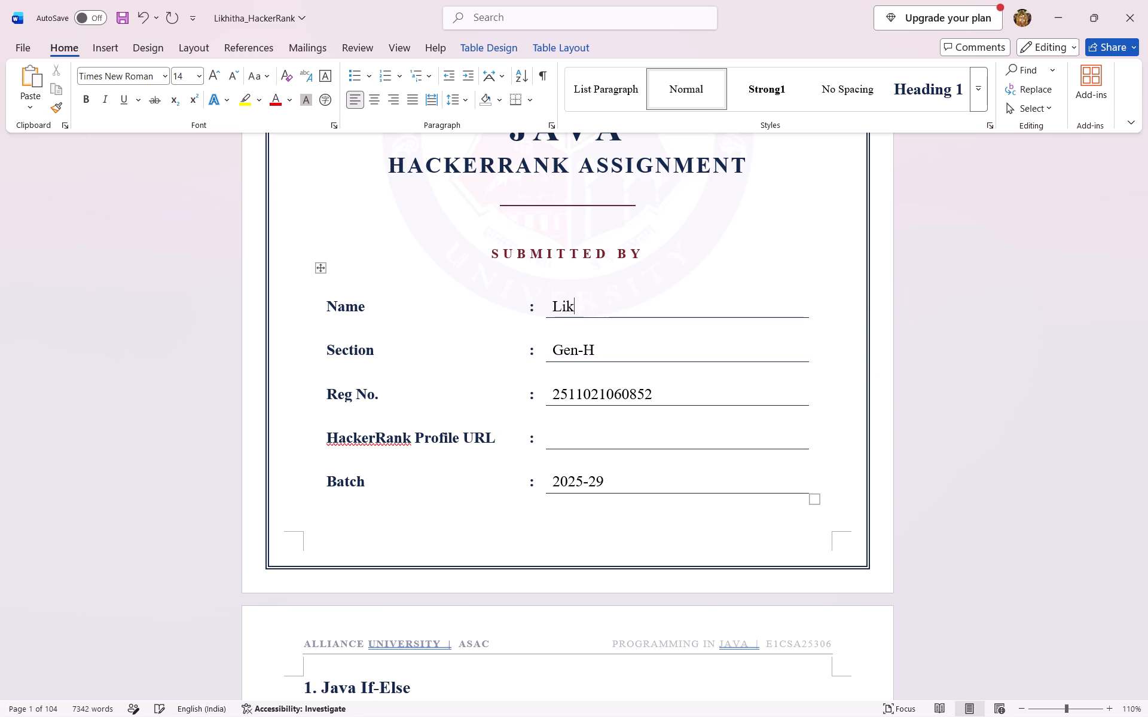
key(BackSpace)
key(BackSpace)
key(BackSpace)
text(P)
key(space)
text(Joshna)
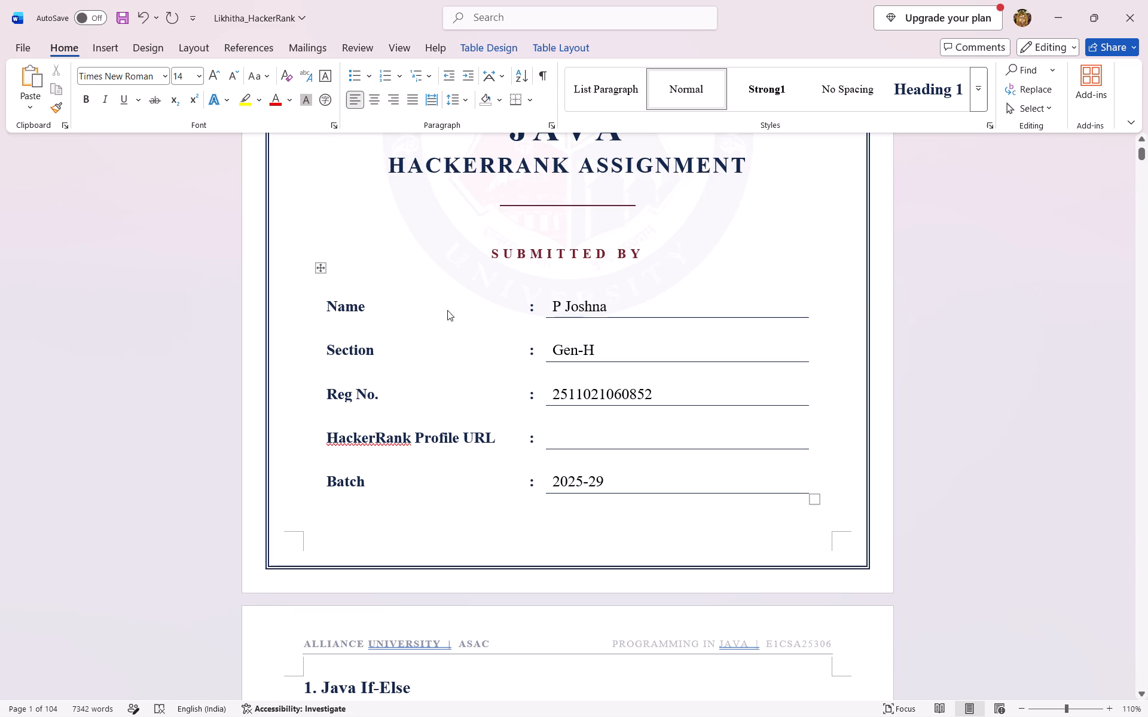
click(120, 24)
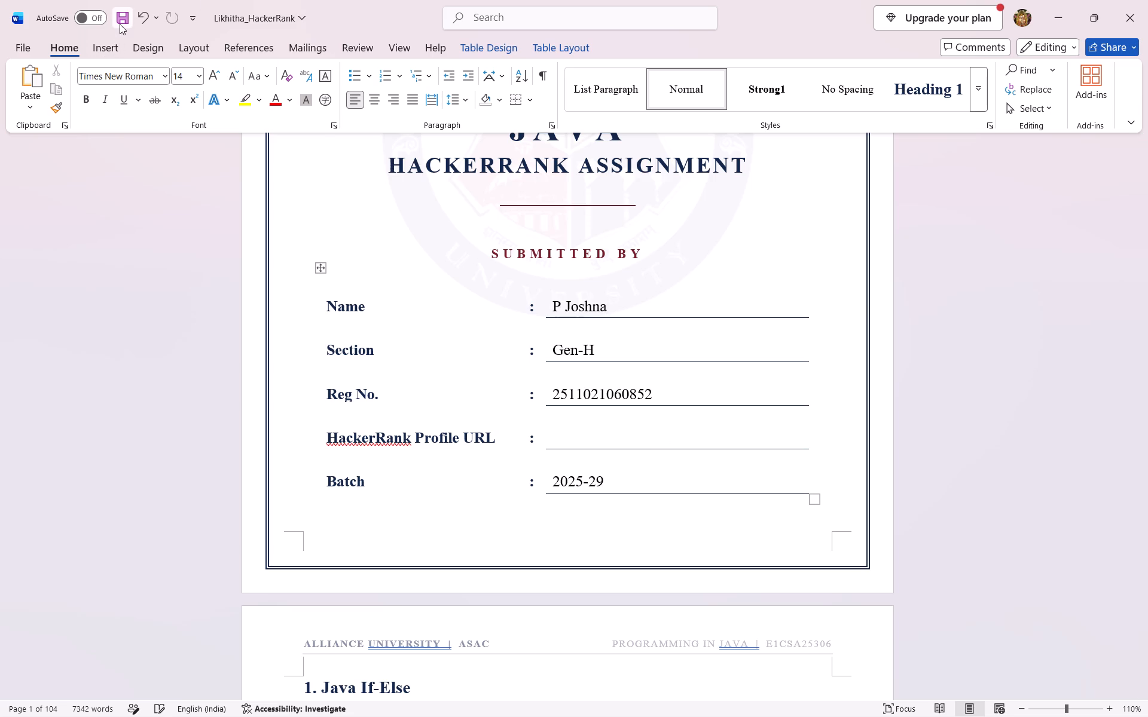
Save a copy of the document in the Downloads folder as joshna_HackerRank, keeping the Word Document format.
click(22, 42)
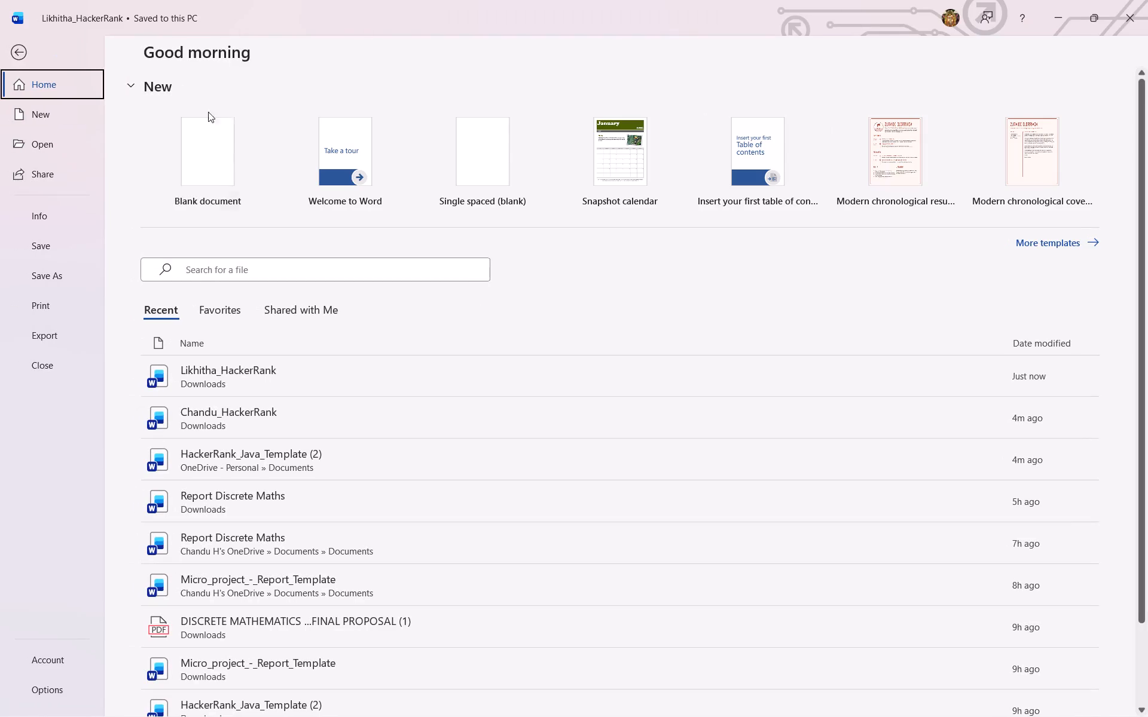
click(59, 269)
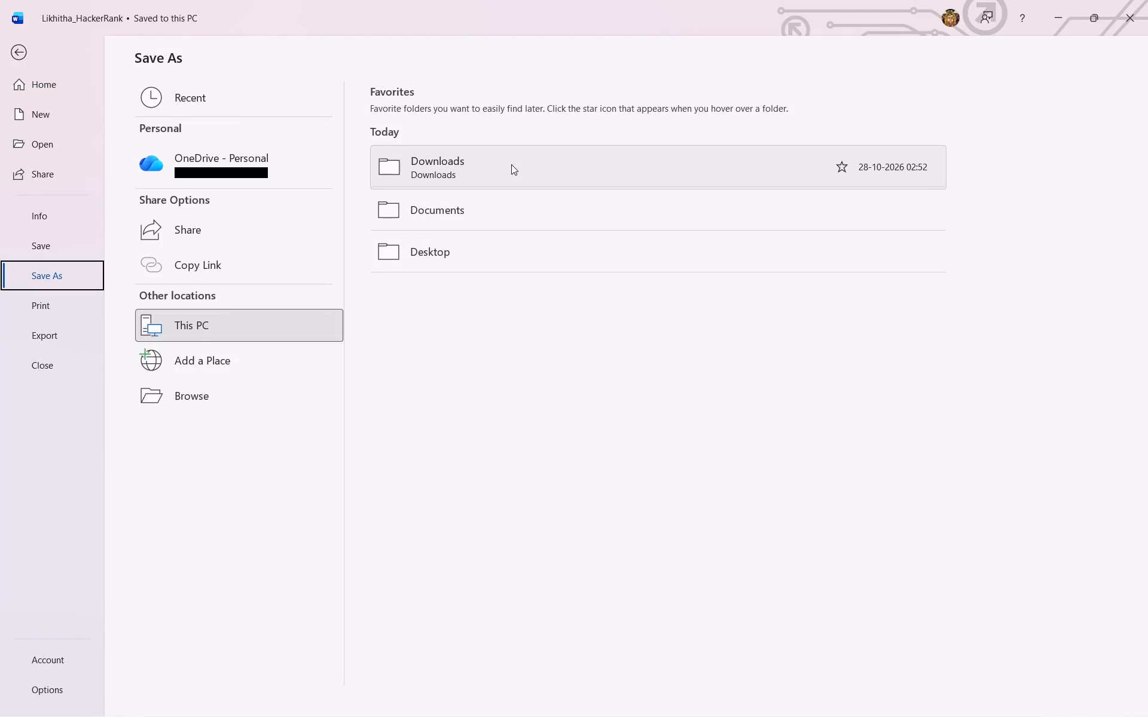
click(508, 163)
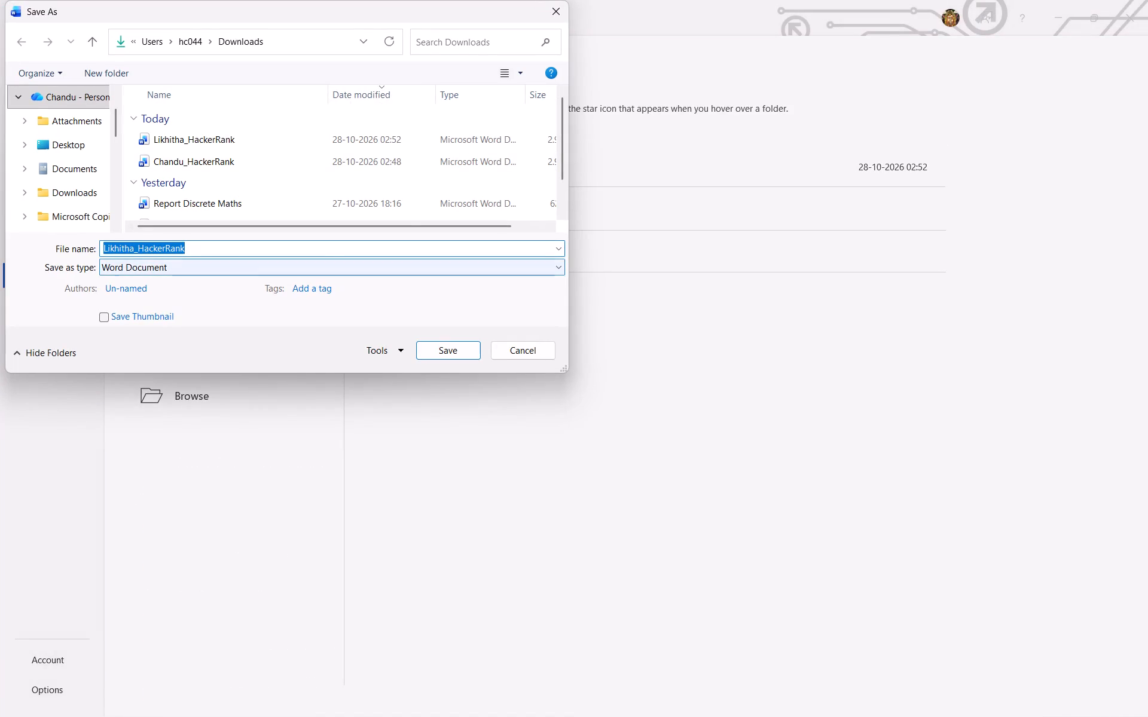
click(133, 247)
key(BackSpace)
key(BackSpace)
key(BackSpace)
key(BackSpace)
key(BackSpace)
key(BackSpace)
key(BackSpace)
key(BackSpace)
key(BackSpace)
key(BackSpace)
key(BackSpace)
key(BackSpace)
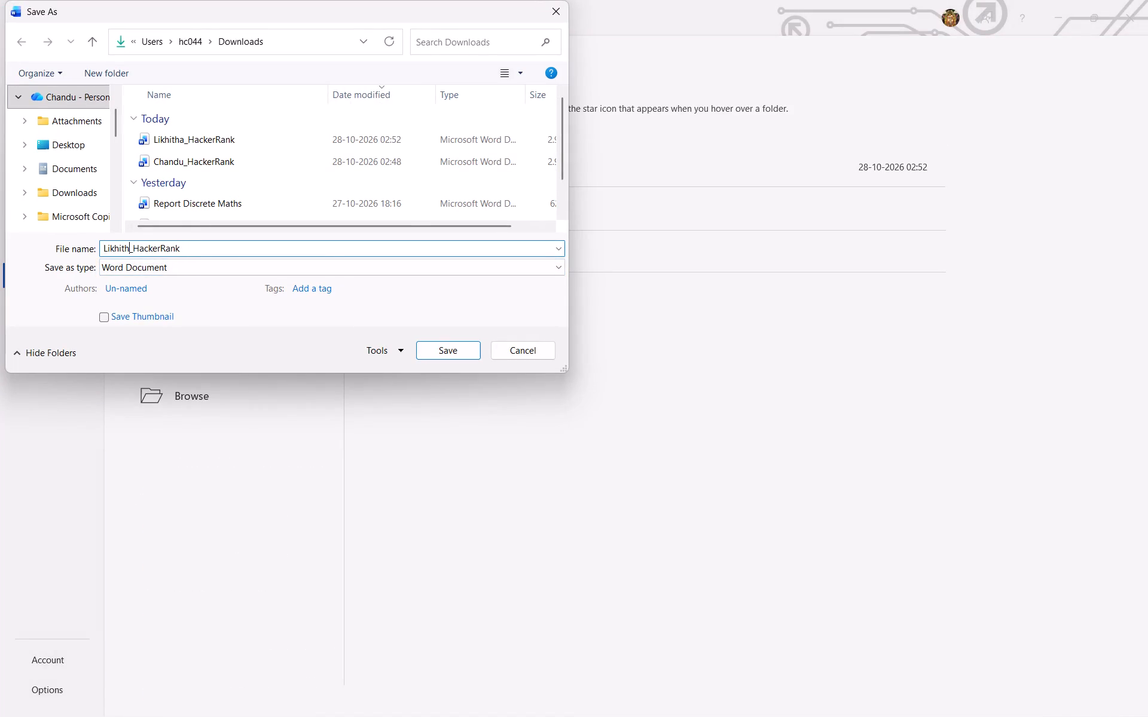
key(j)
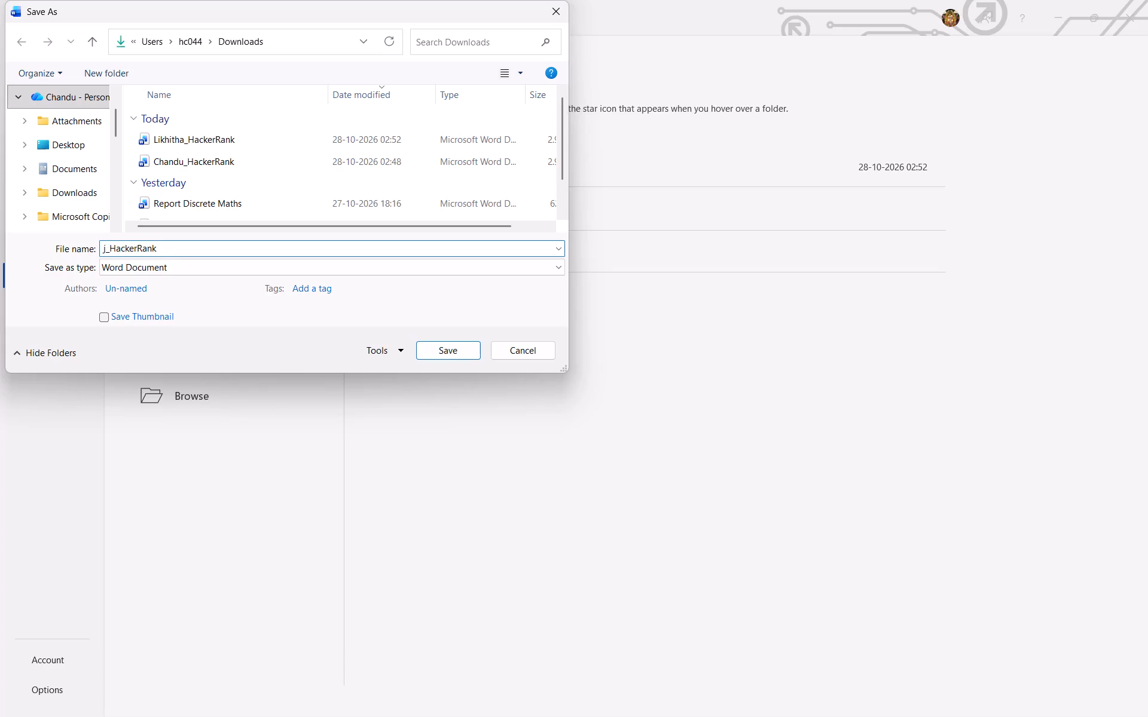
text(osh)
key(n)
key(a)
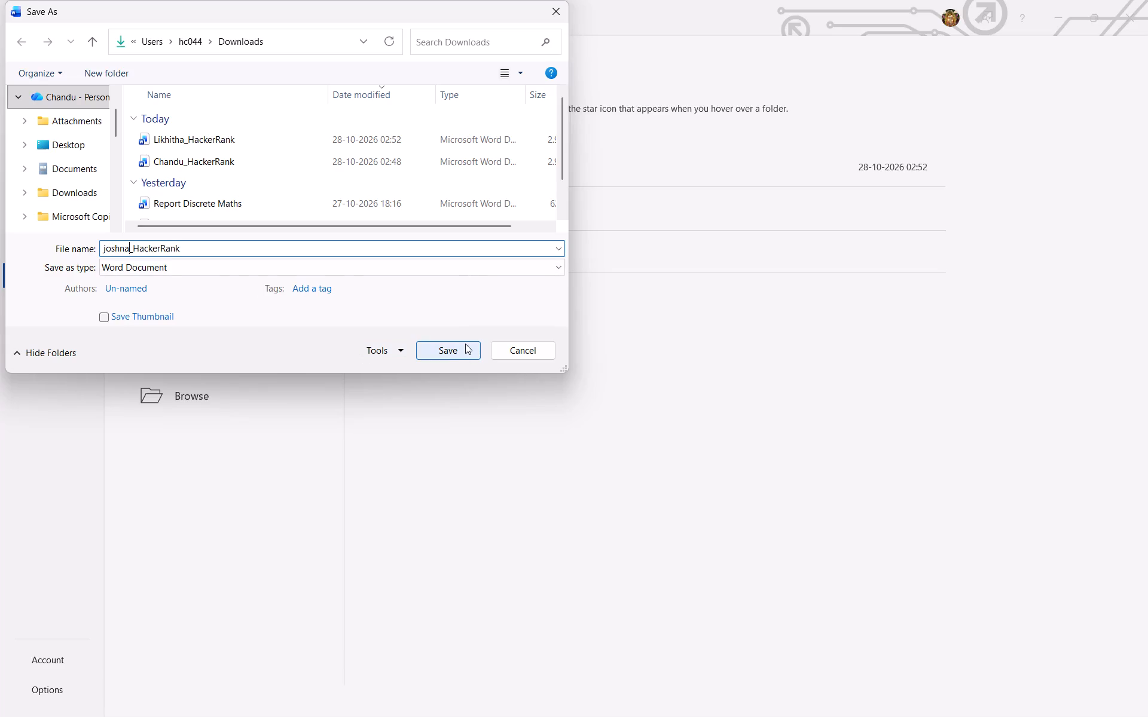
click(464, 344)
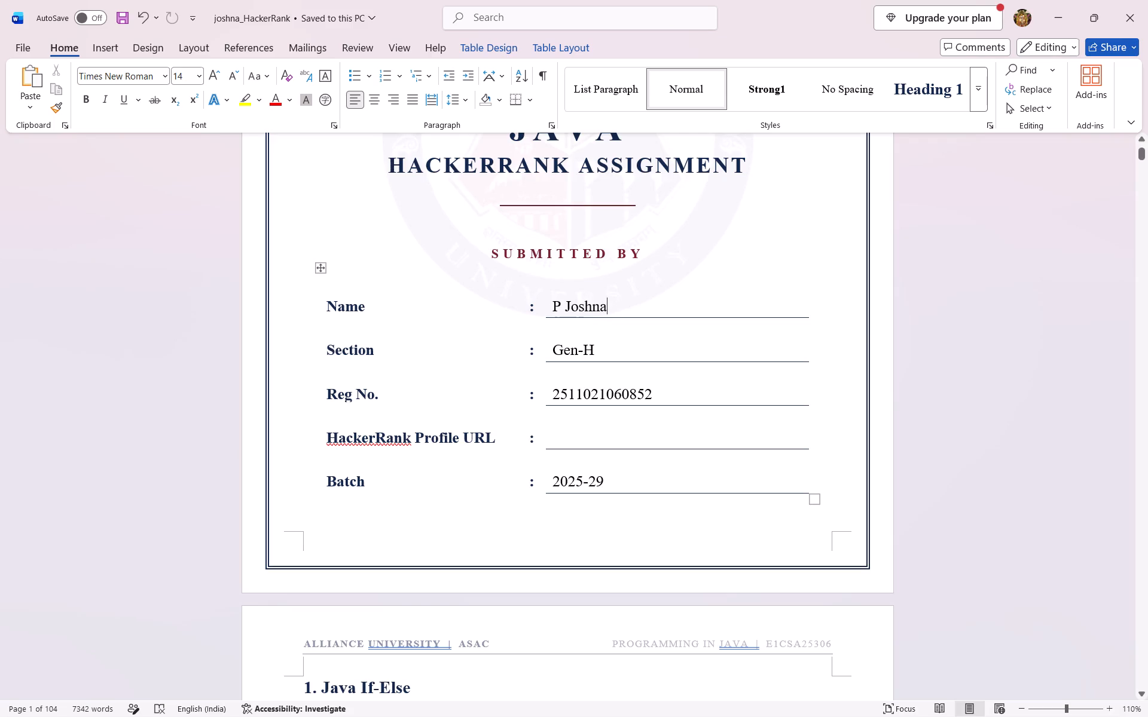
Clear the student's name from the Name row of the cover page table.
click(609, 308)
key(BackSpace)
key(BackSpace)
key(BackSpace)
key(BackSpace)
key(BackSpace)
key(BackSpace)
key(BackSpace)
key(BackSpace)
key(BackSpace)
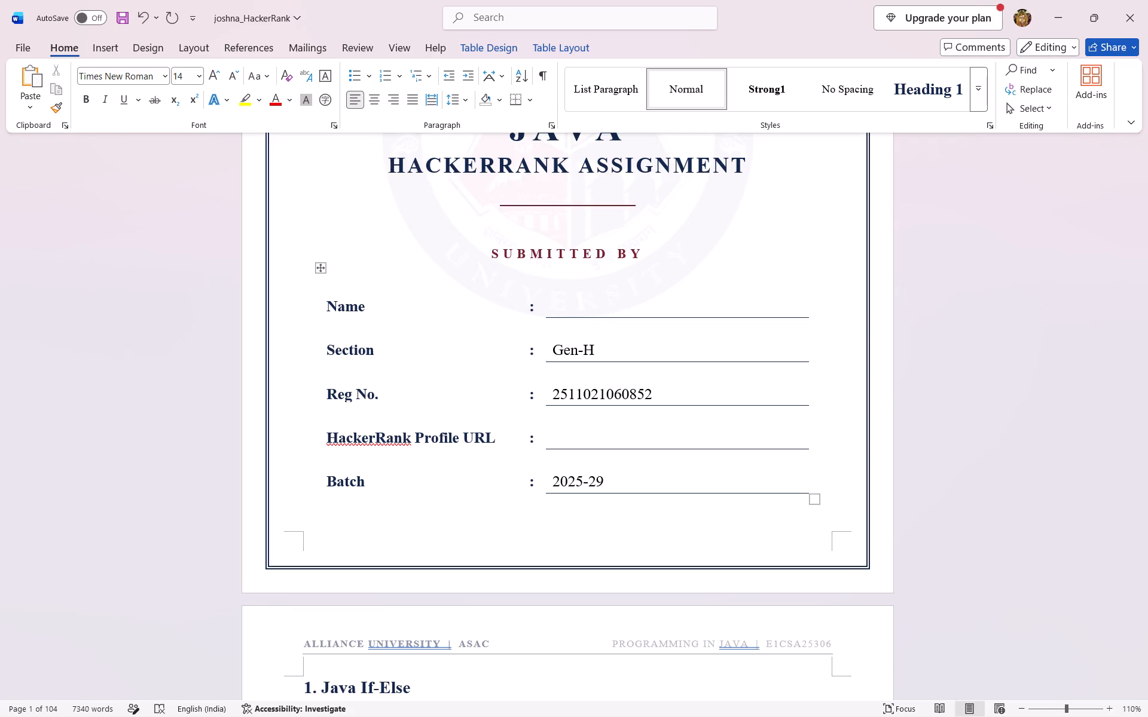
Change the last digit of the registration number in the Reg No. row to 4.
click(649, 389)
key(BackSpace)
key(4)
Enter the next student's name in the empty Name row of the cover page table.
click(559, 307)
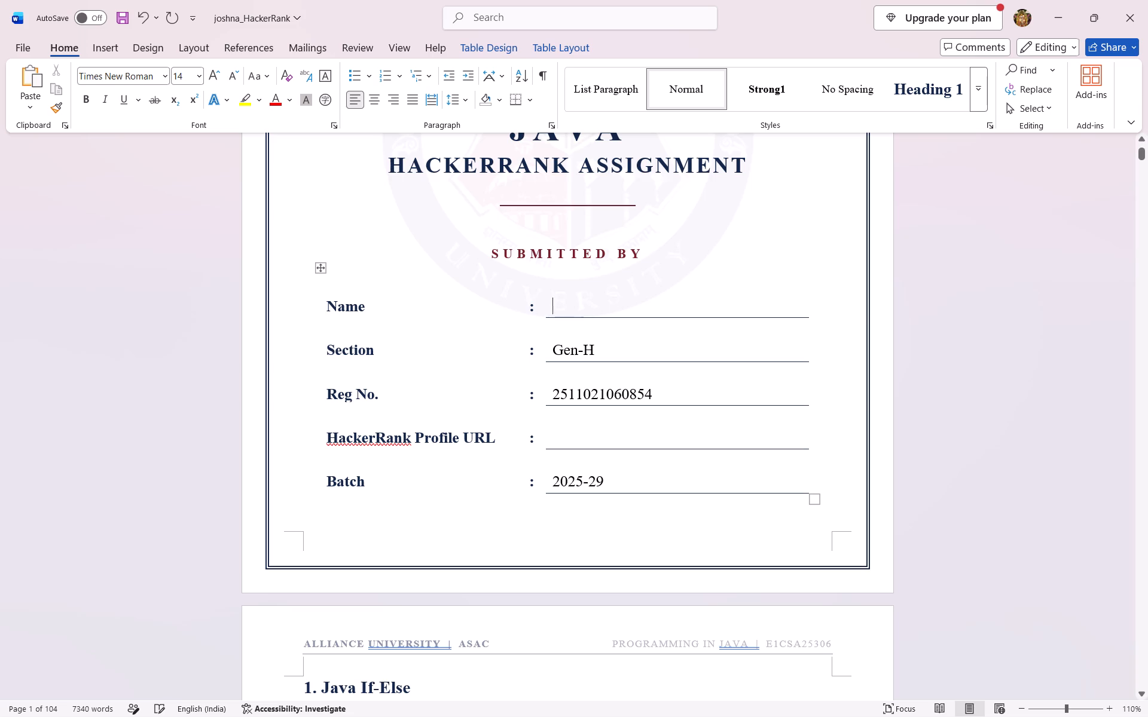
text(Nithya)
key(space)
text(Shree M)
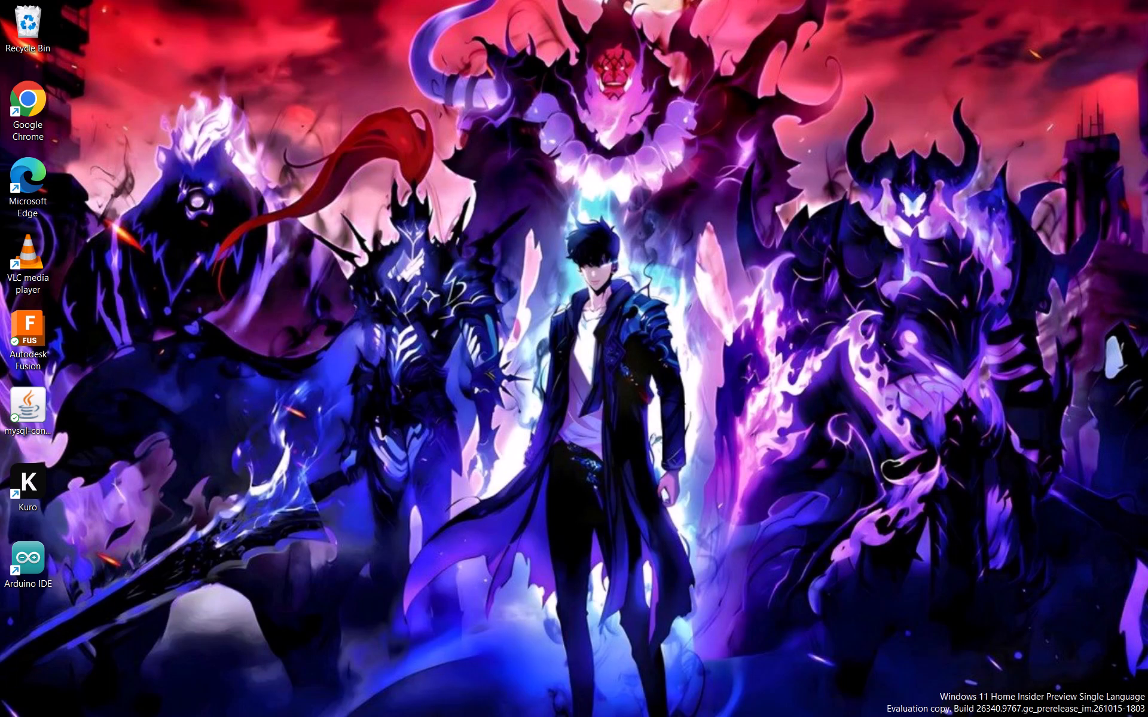
Switch to File Explorer and delete all the images in the Screenshots folder.
click(518, 696)
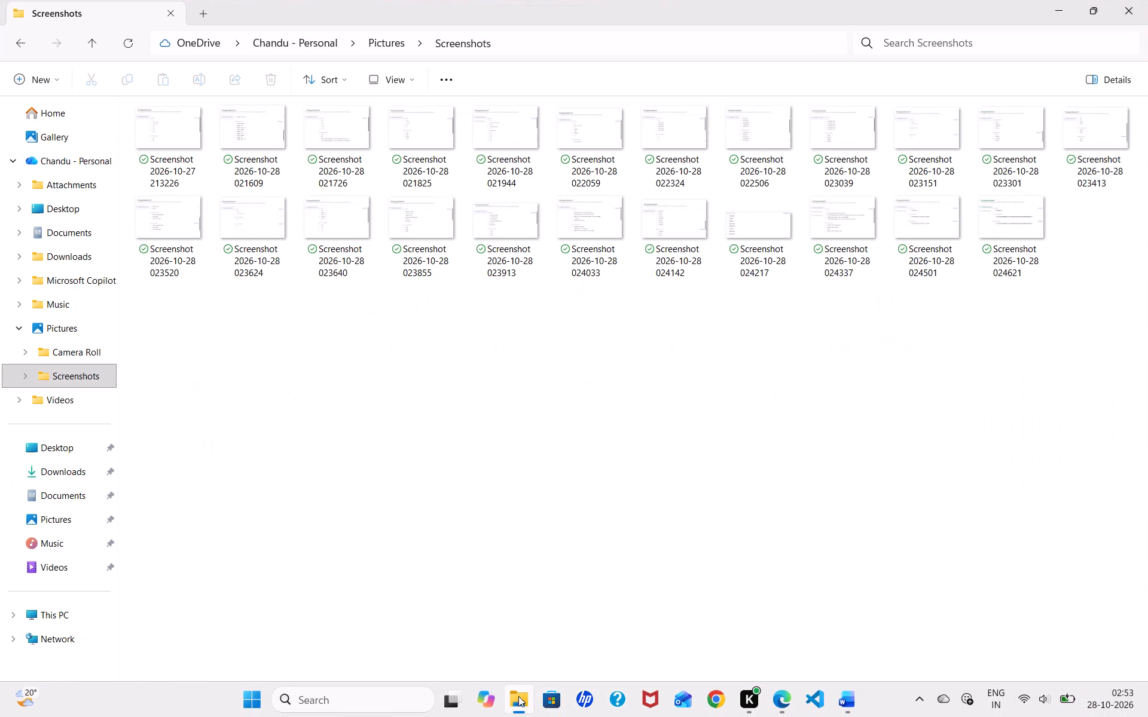
key(ctrl+a)
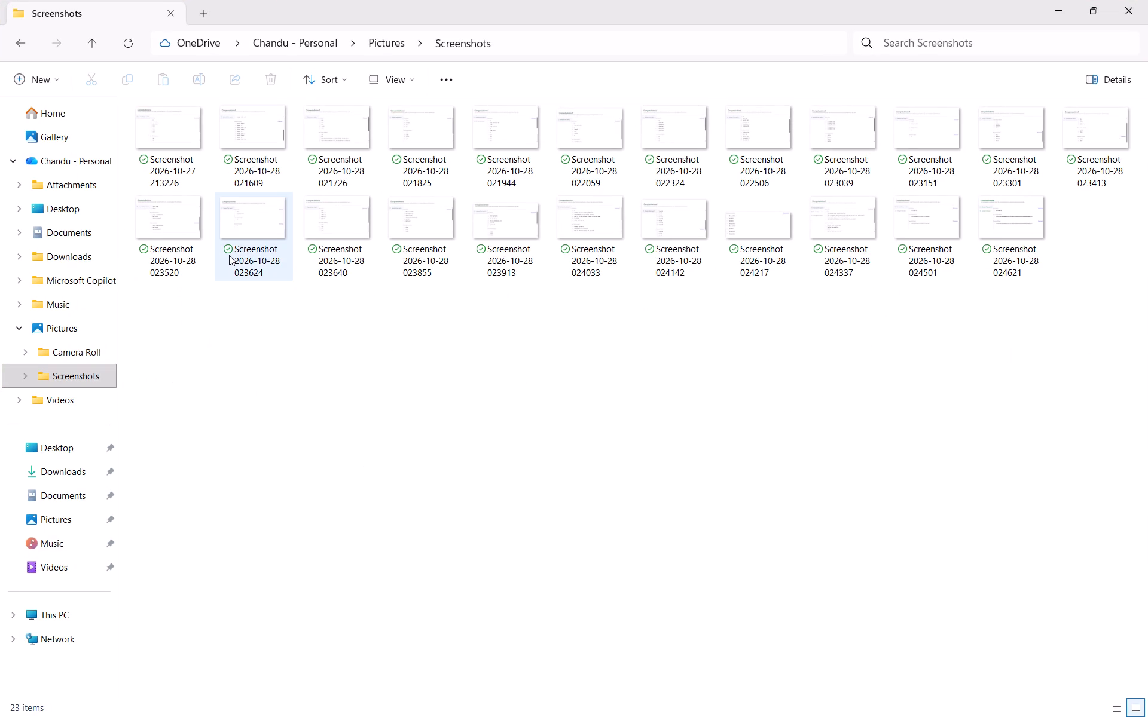
key(ctrl+a)
click(268, 301)
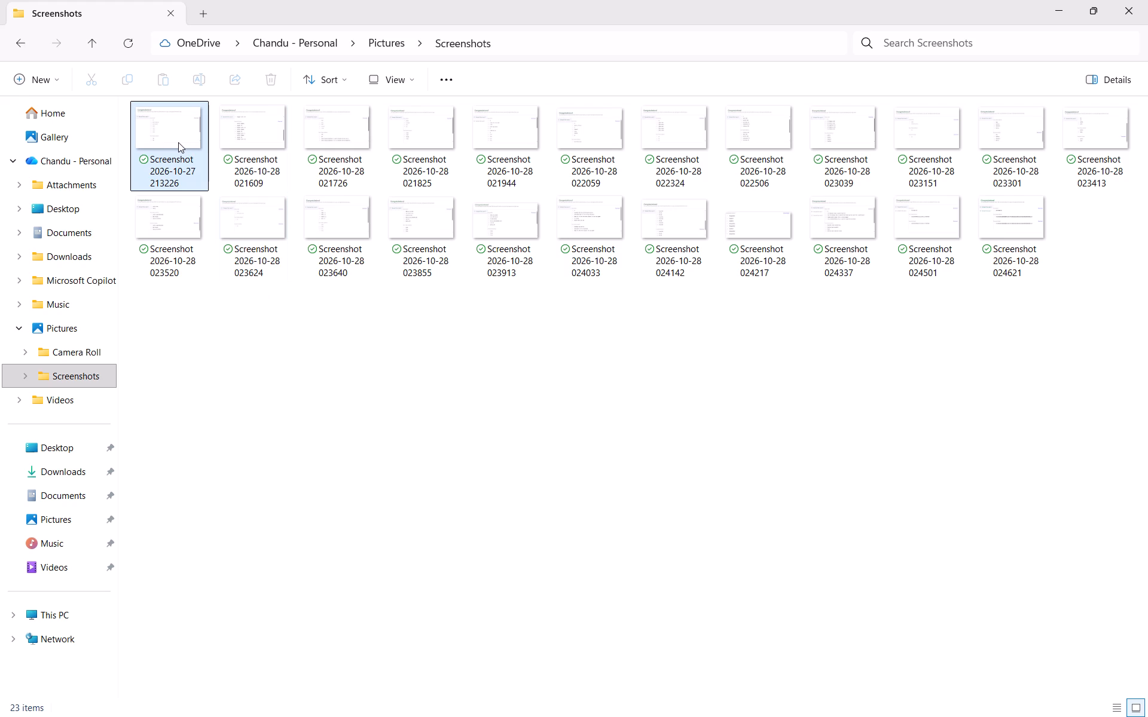
key(ctrl+a)
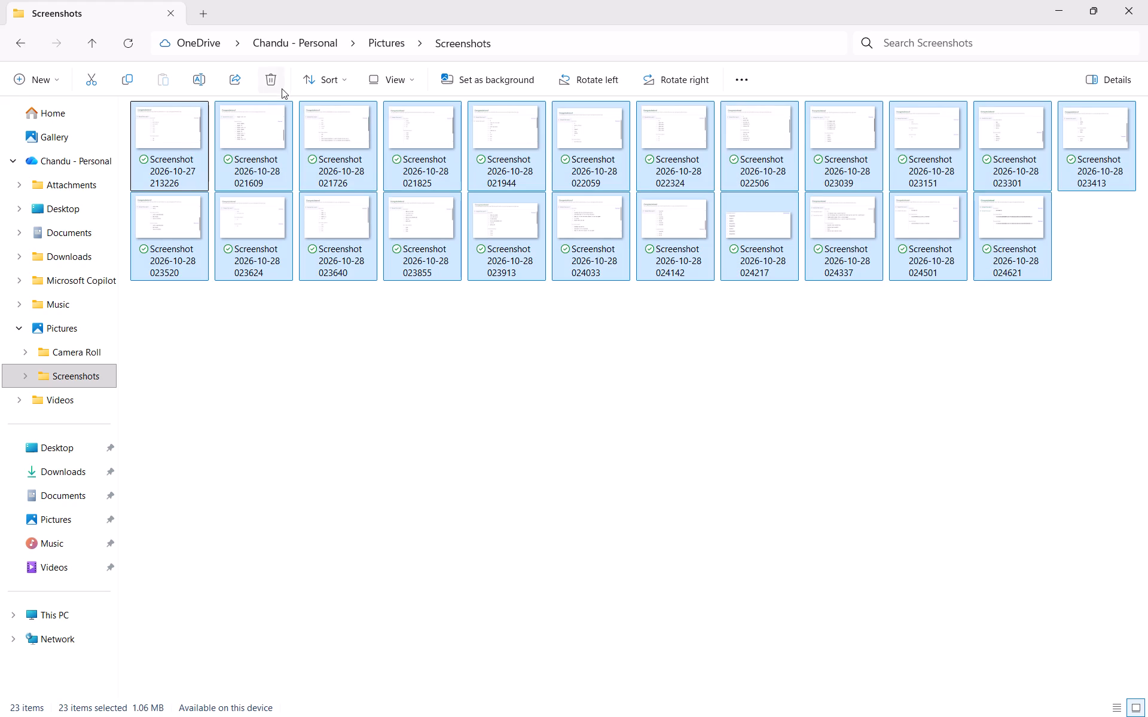
click(276, 78)
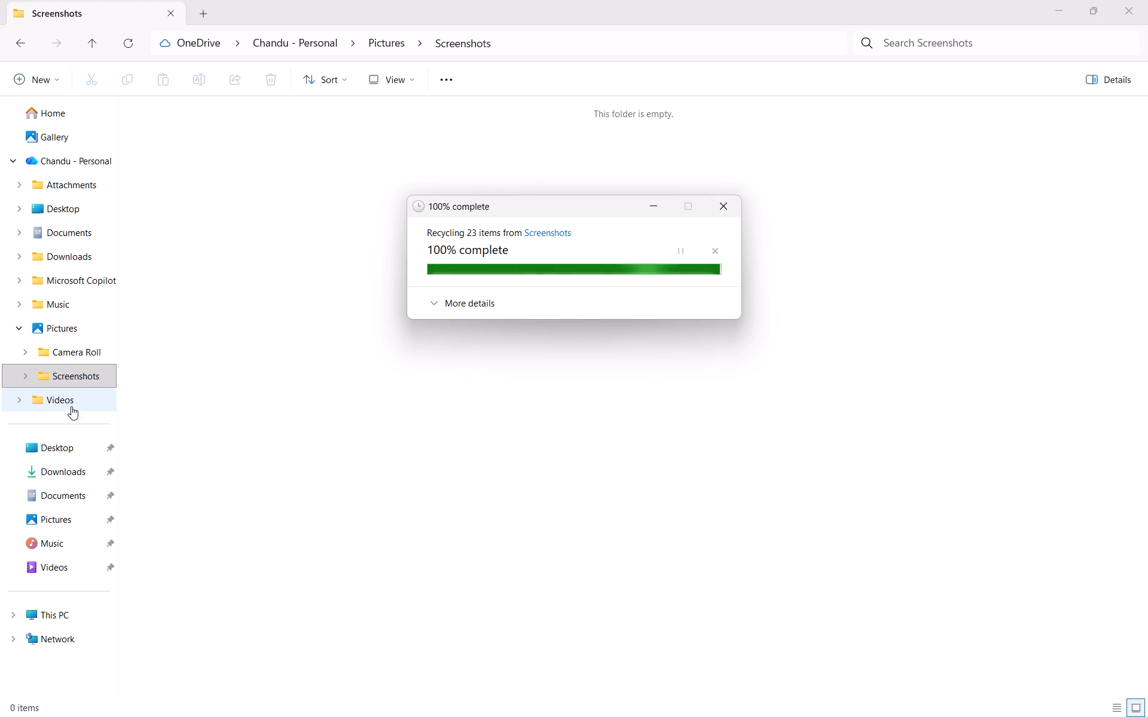
Go to the Downloads folder and open the Report Discrete Maths 1 PDF.
click(54, 465)
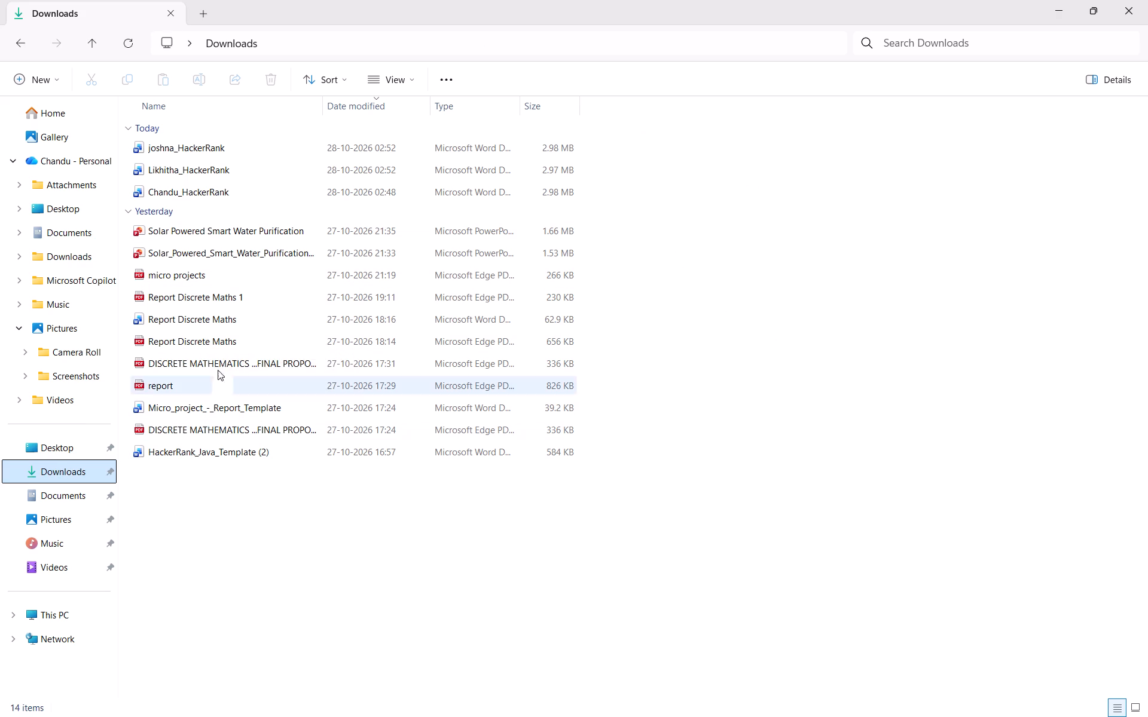
double_click(266, 296)
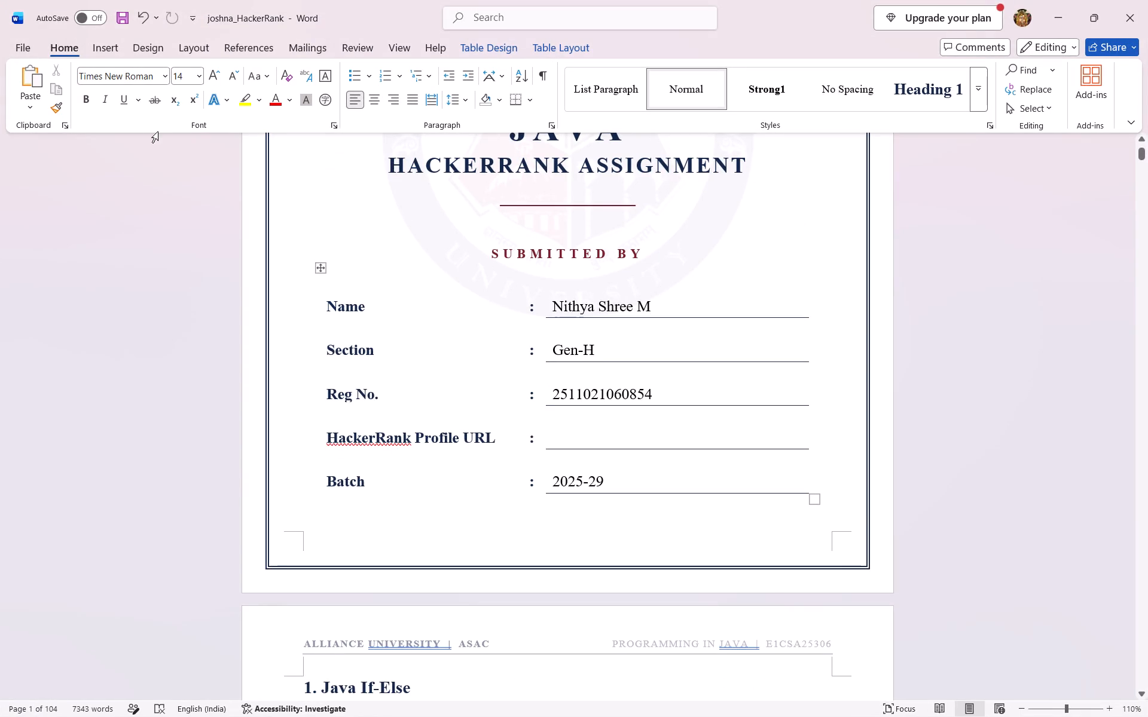
Switch back to Word and save a copy of the assignment in the Downloads folder as nithya_HackerRank, keeping the Word Document format.
click(24, 47)
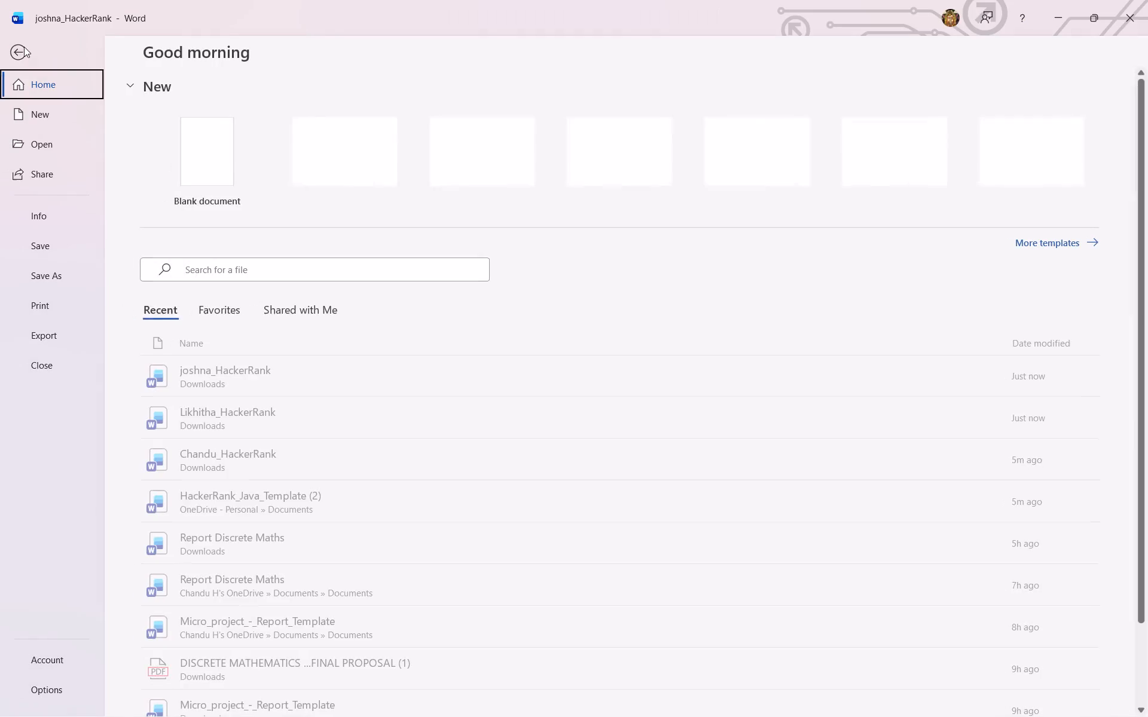
click(50, 274)
double_click(509, 172)
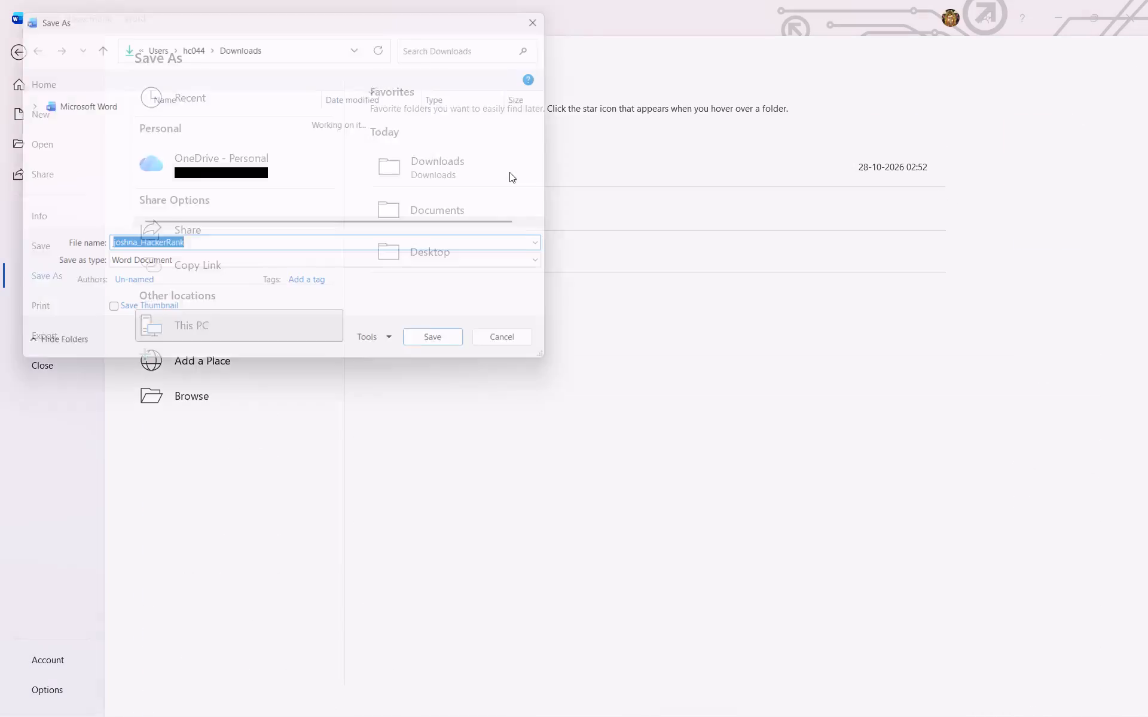
click(129, 250)
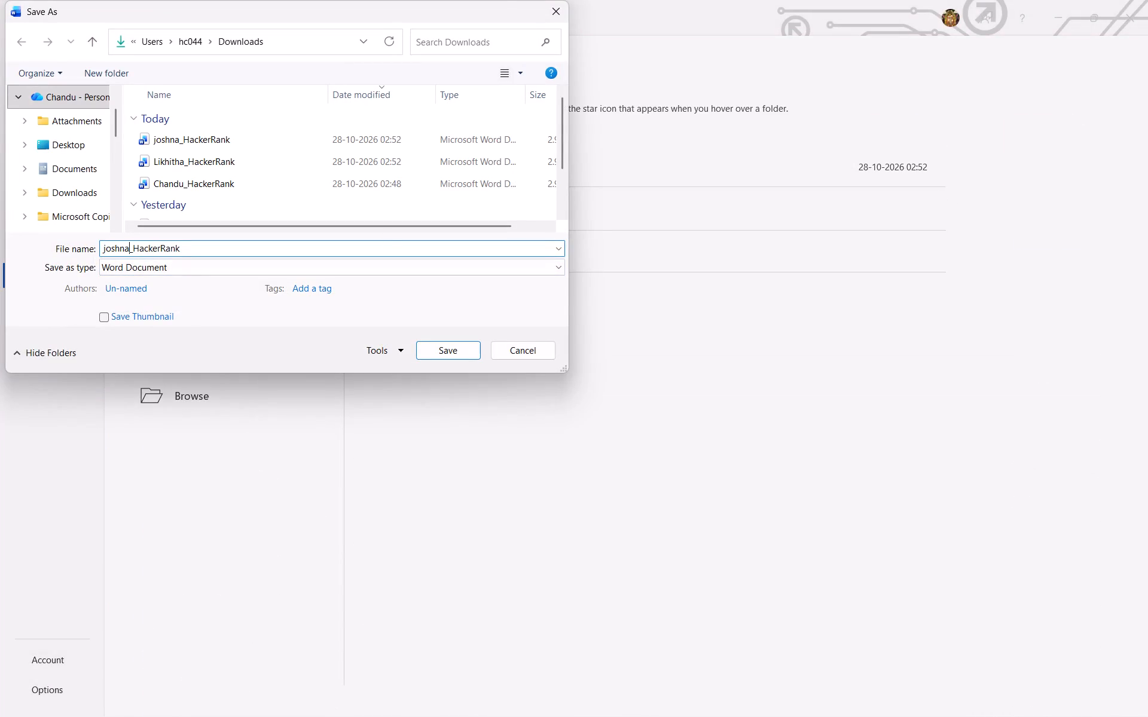
key(BackSpace)
key(BackSpace)
key(BackSpace)
key(BackSpace)
key(BackSpace)
key(BackSpace)
key(BackSpace)
key(BackSpace)
key(BackSpace)
key(BackSpace)
key(BackSpace)
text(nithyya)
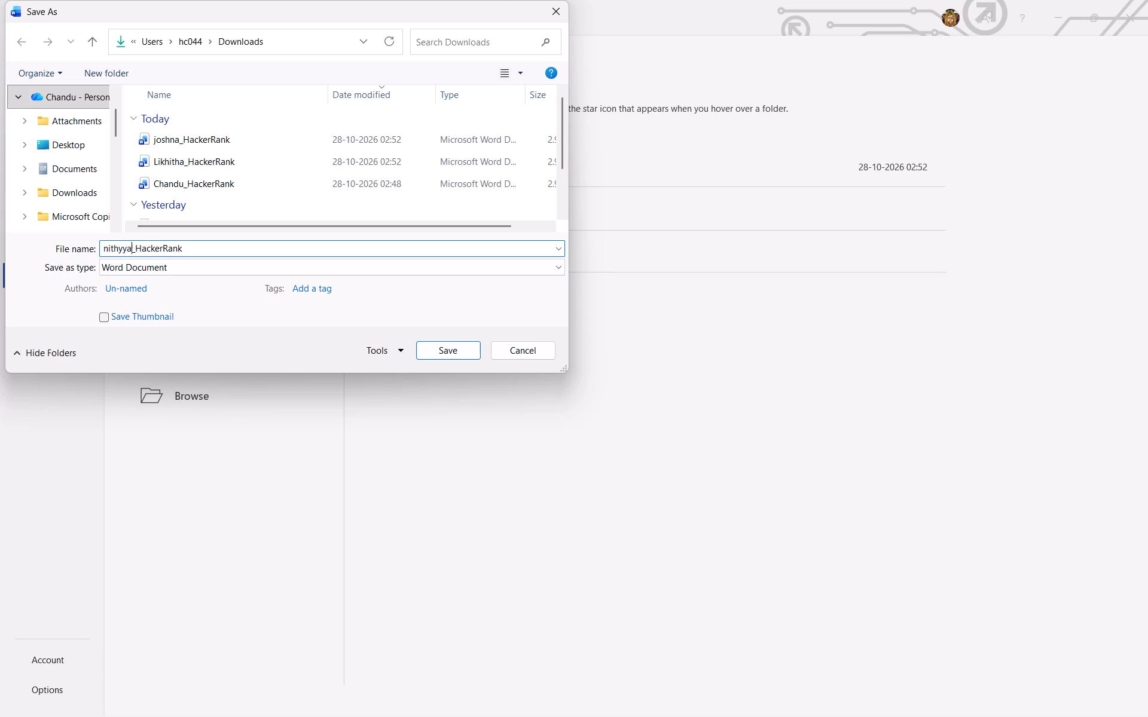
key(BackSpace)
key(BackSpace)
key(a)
click(435, 350)
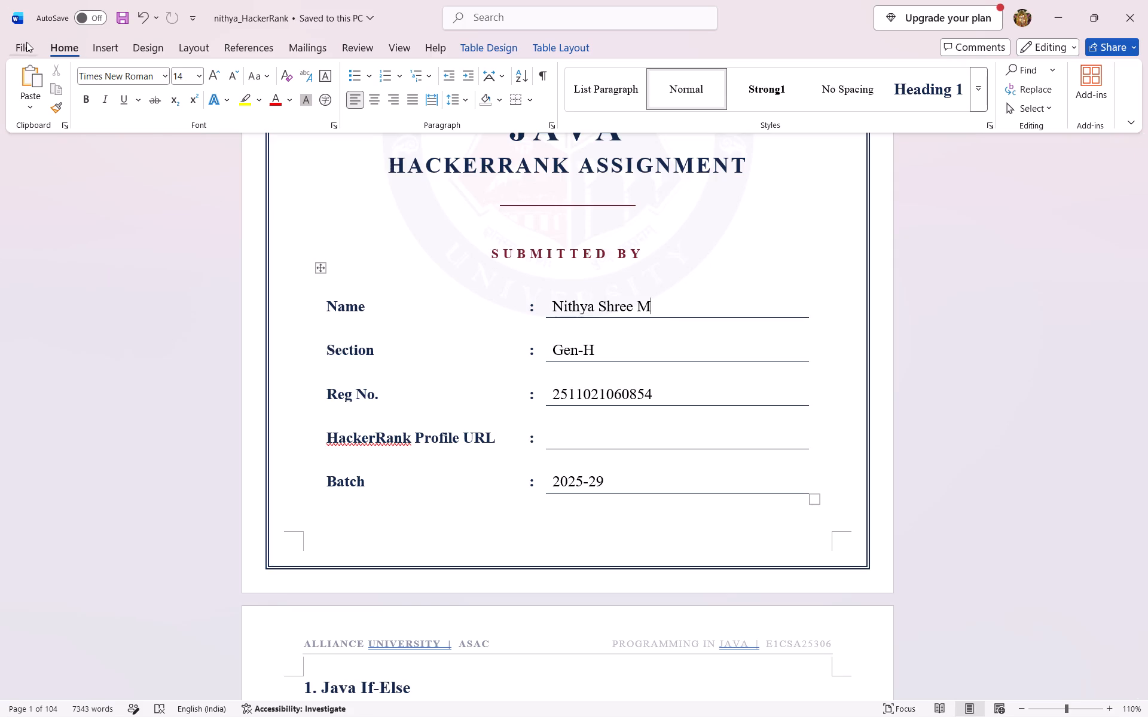
Open nithya_HackerRank from the recent documents.
click(26, 42)
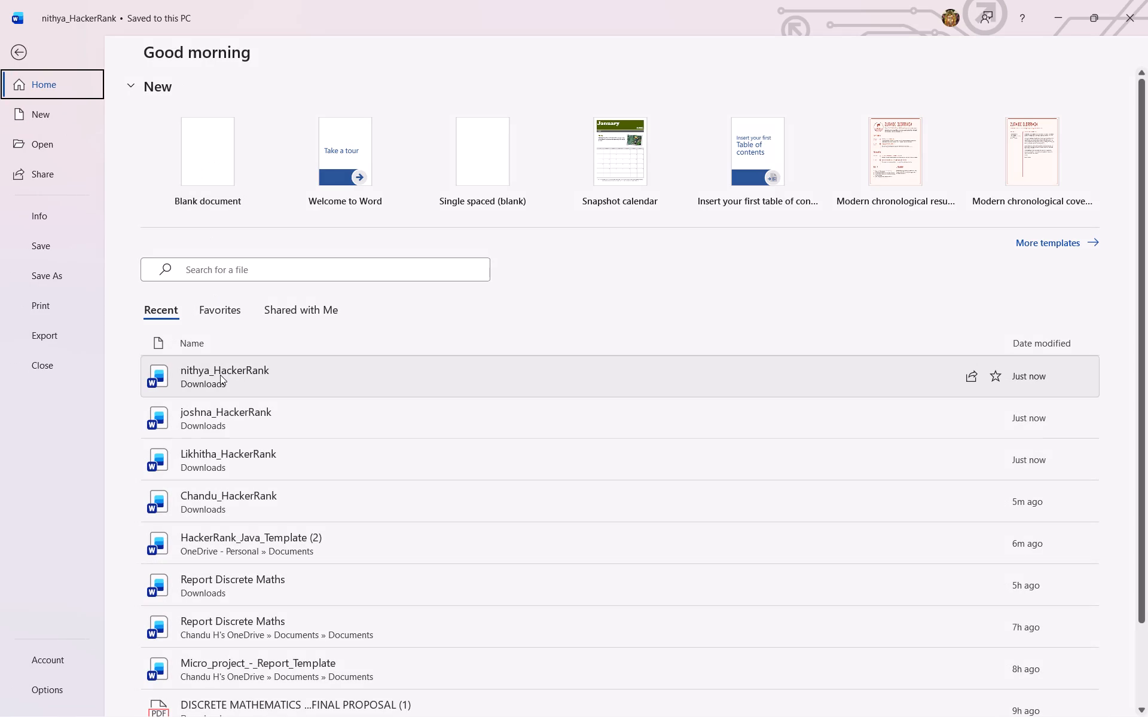
double_click(220, 375)
Replace the entry in the Name row of the cover page table with the following student's name.
click(577, 438)
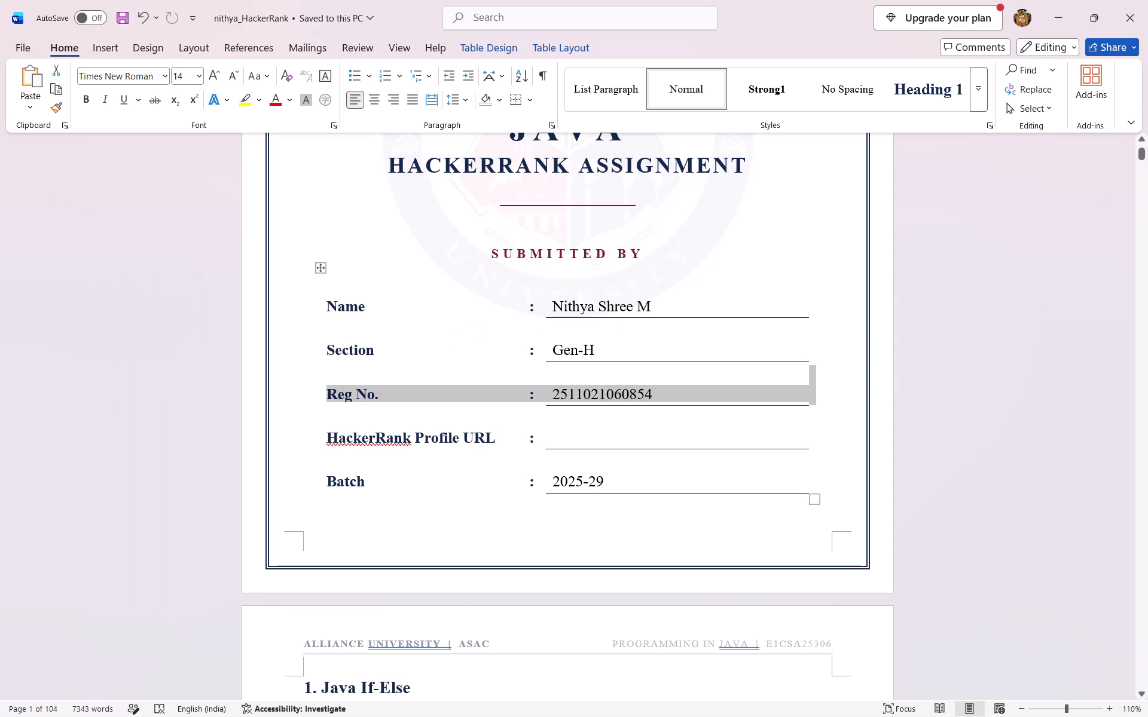
drag(655, 304, 590, 304)
click(656, 301)
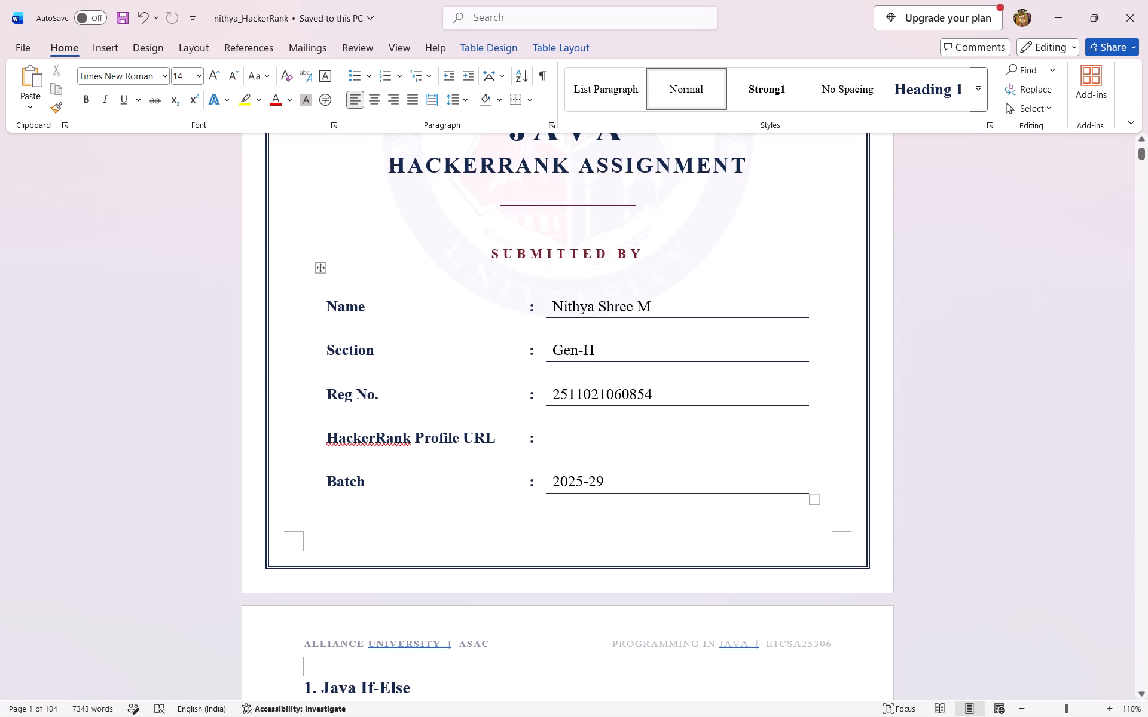
key(BackSpace)
key(BackSpace)
key(BackSpace)
key(BackSpace)
key(BackSpace)
key(BackSpace)
key(BackSpace)
key(BackSpace)
key(BackSpace)
key(BackSpace)
key(BackSpace)
key(BackSpace)
key(BackSpace)
key(BackSpace)
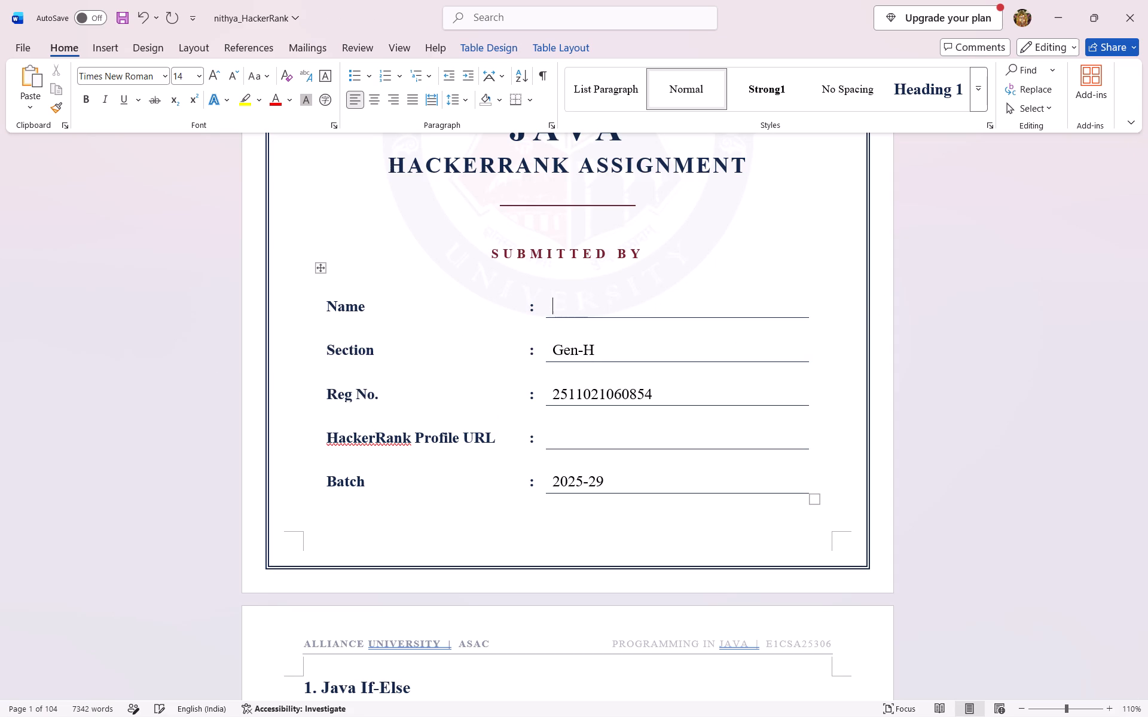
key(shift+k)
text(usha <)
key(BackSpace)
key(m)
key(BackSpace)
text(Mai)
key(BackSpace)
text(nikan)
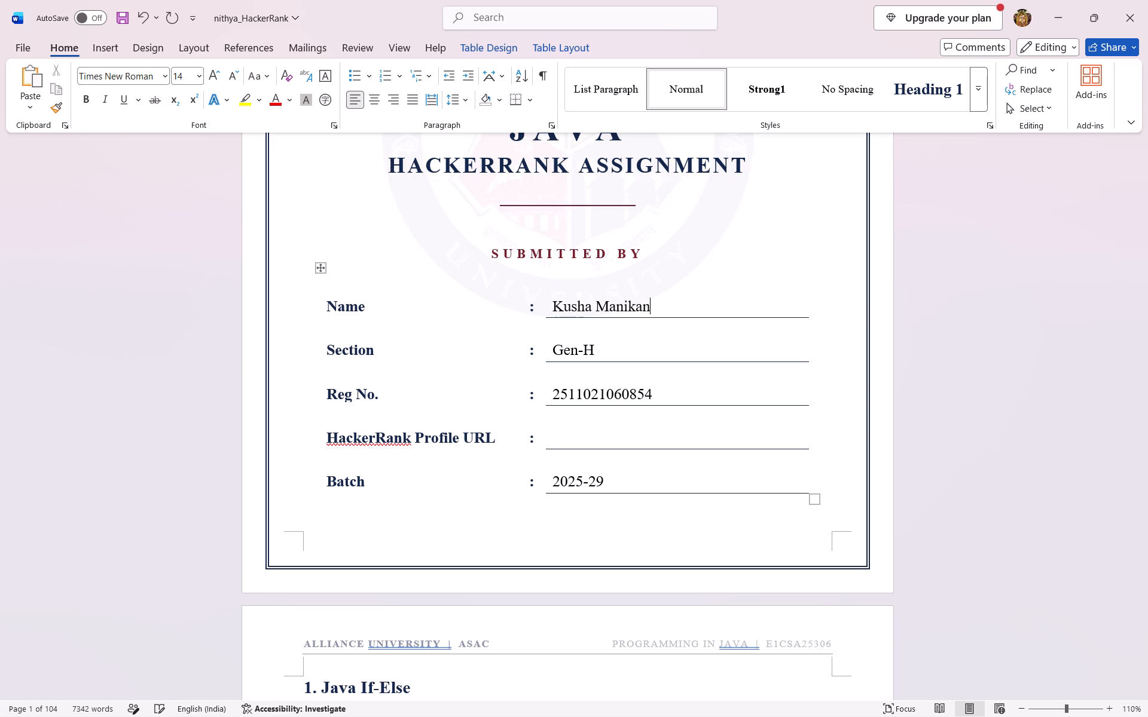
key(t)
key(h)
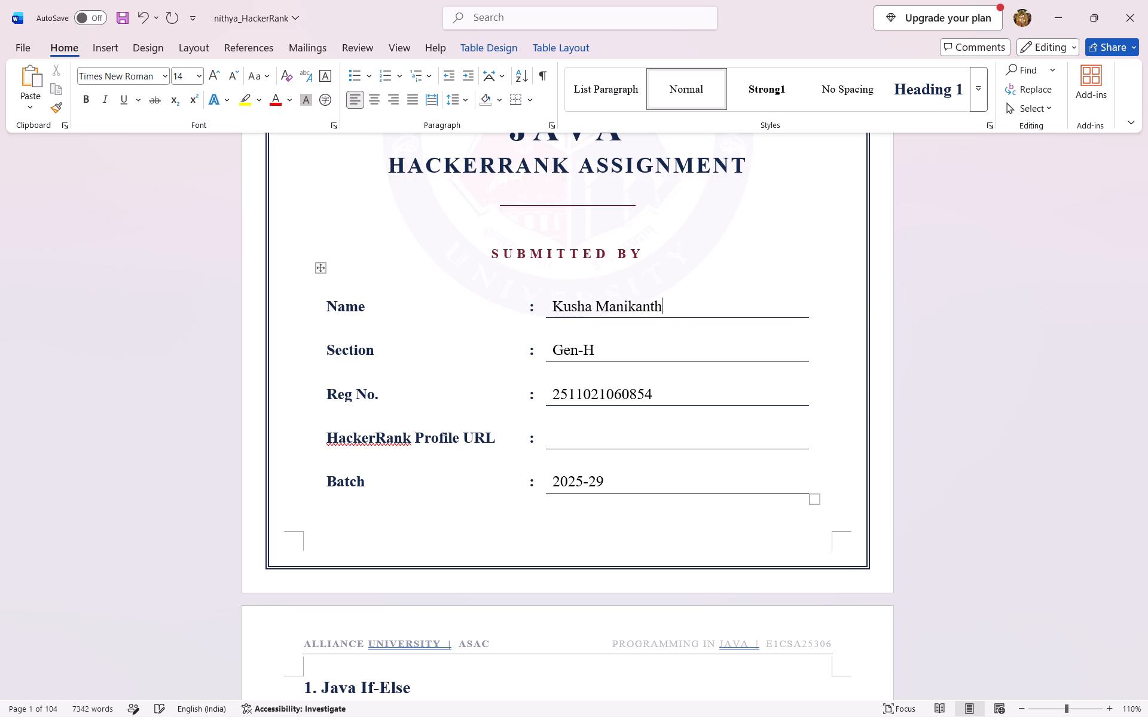
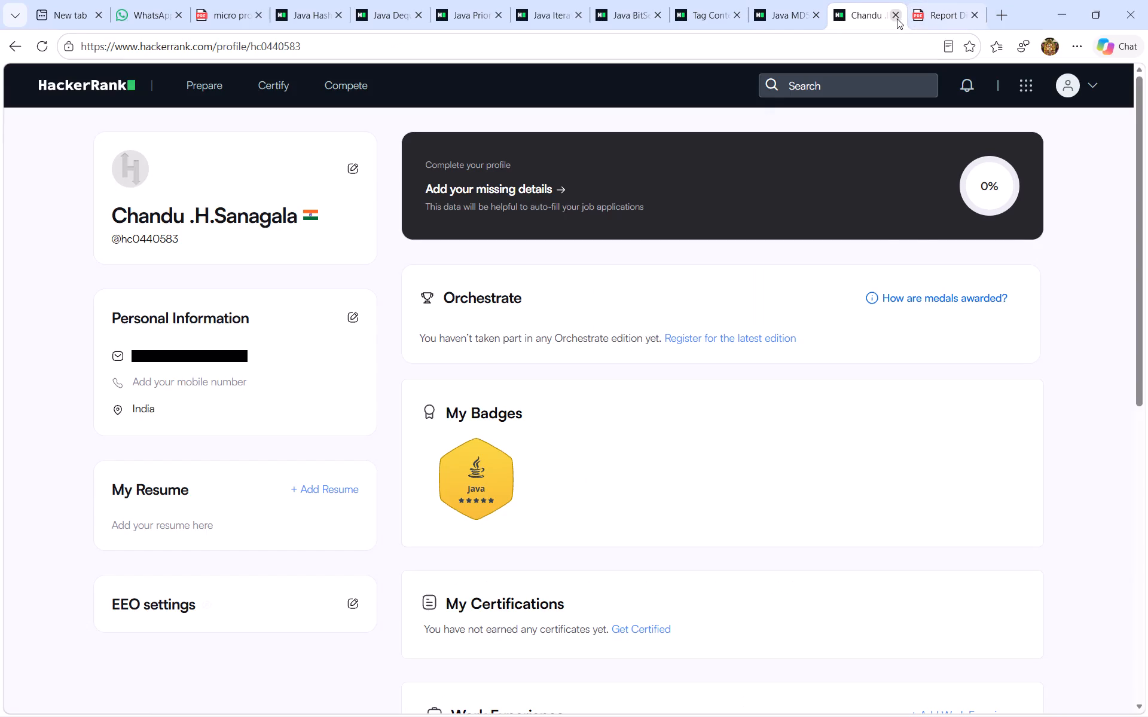
In Edge, close the HackerRank profile and challenge tabs, keeping the new tab, WhatsApp, micro project and Report Discrete Maths 1 tabs open.
click(896, 18)
click(819, 16)
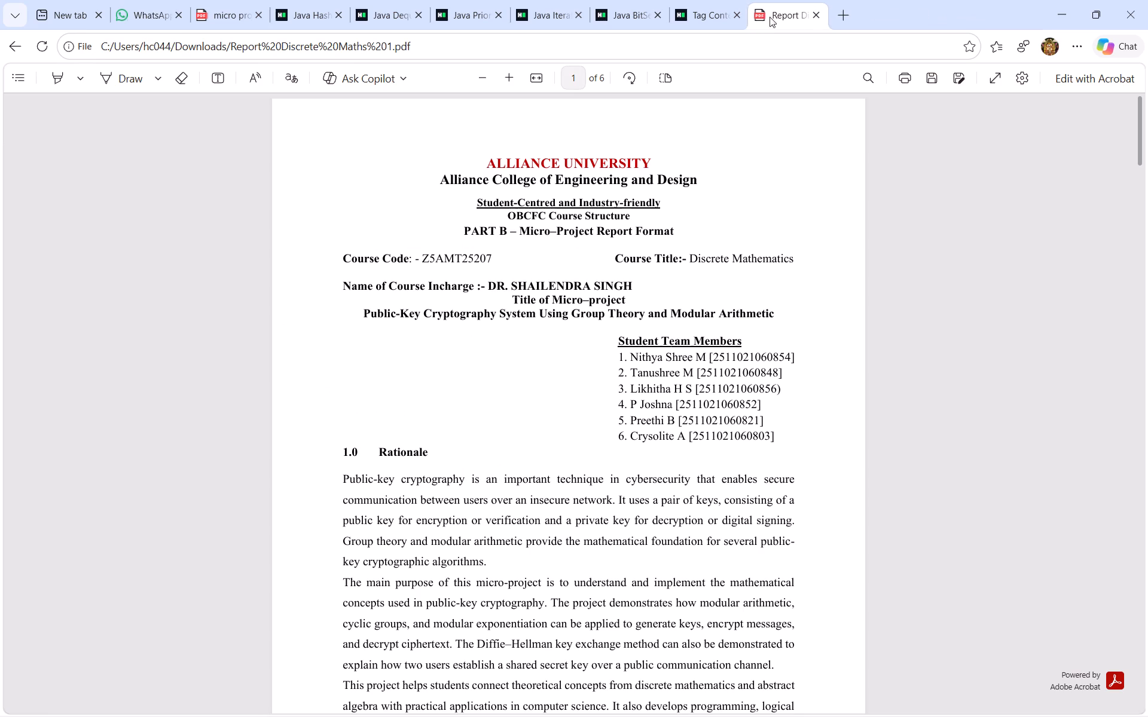
click(739, 13)
click(655, 17)
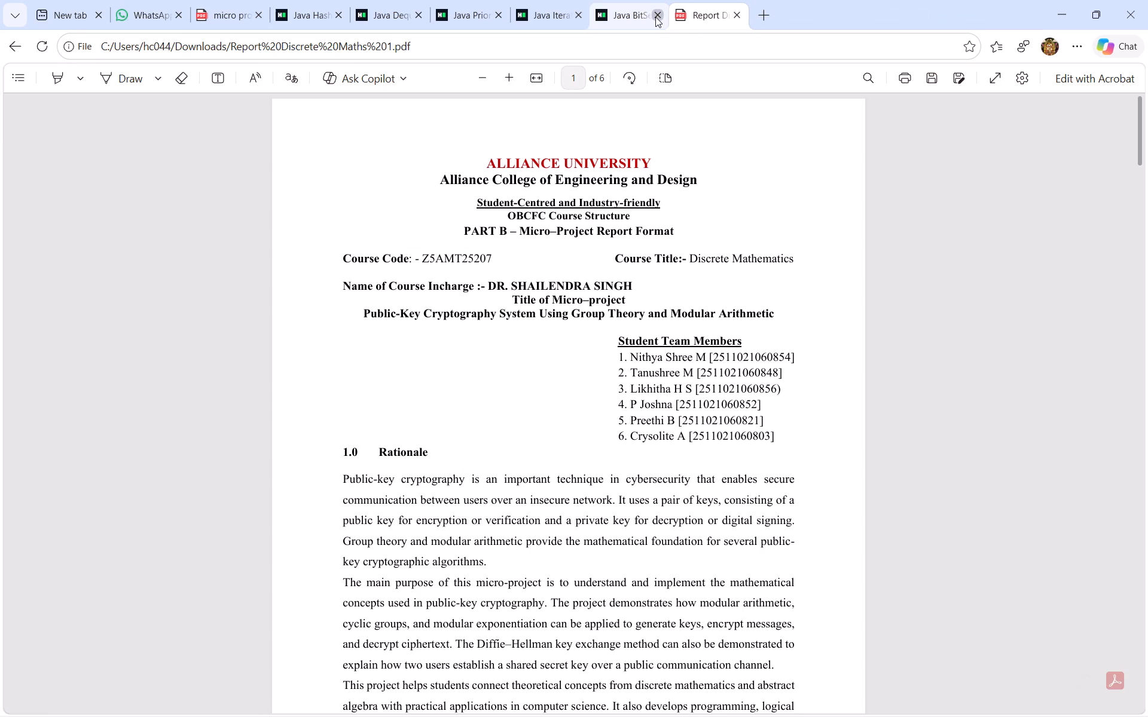
click(577, 17)
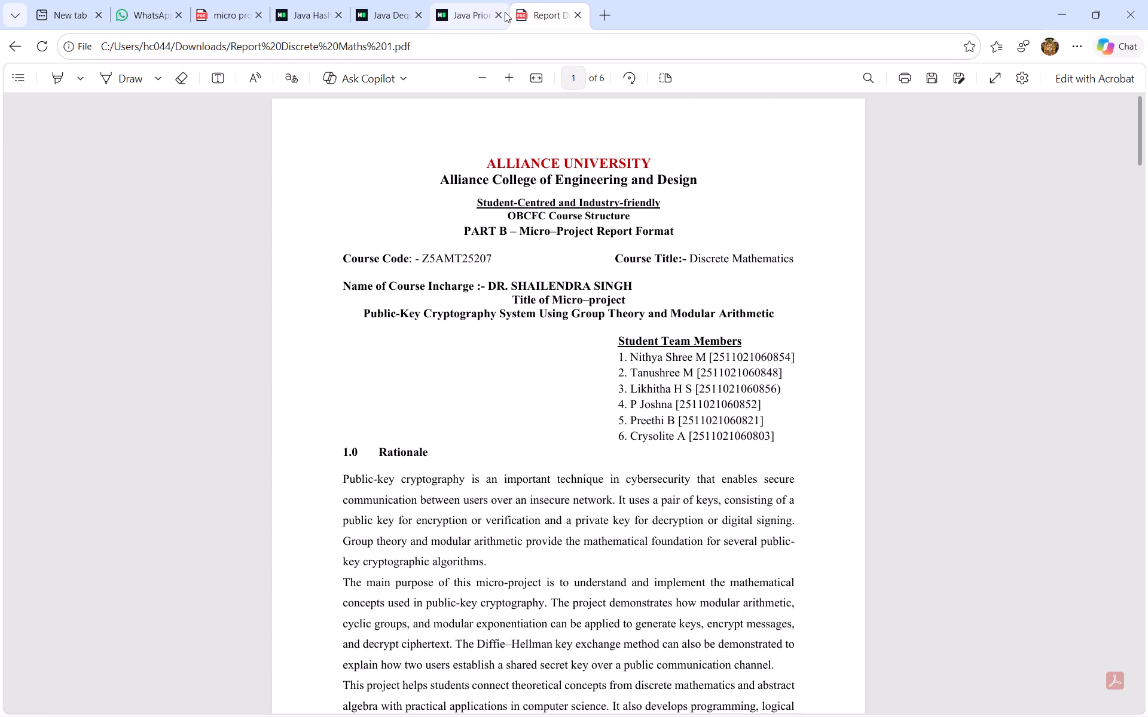
click(502, 12)
click(419, 13)
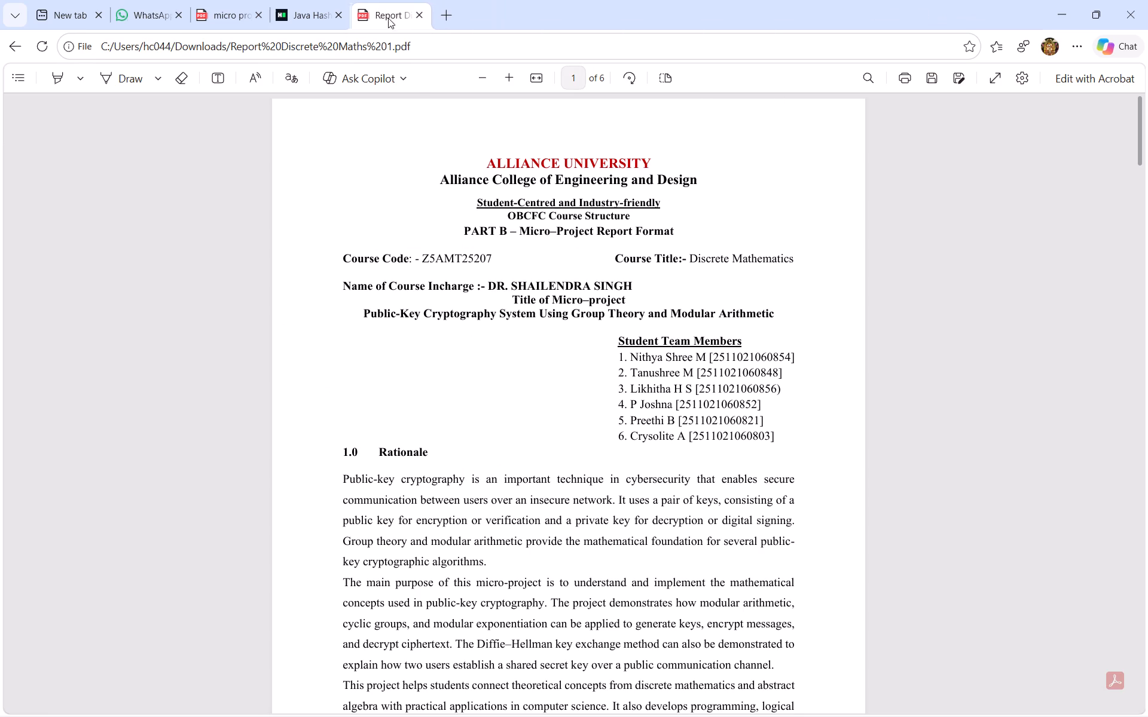
click(346, 19)
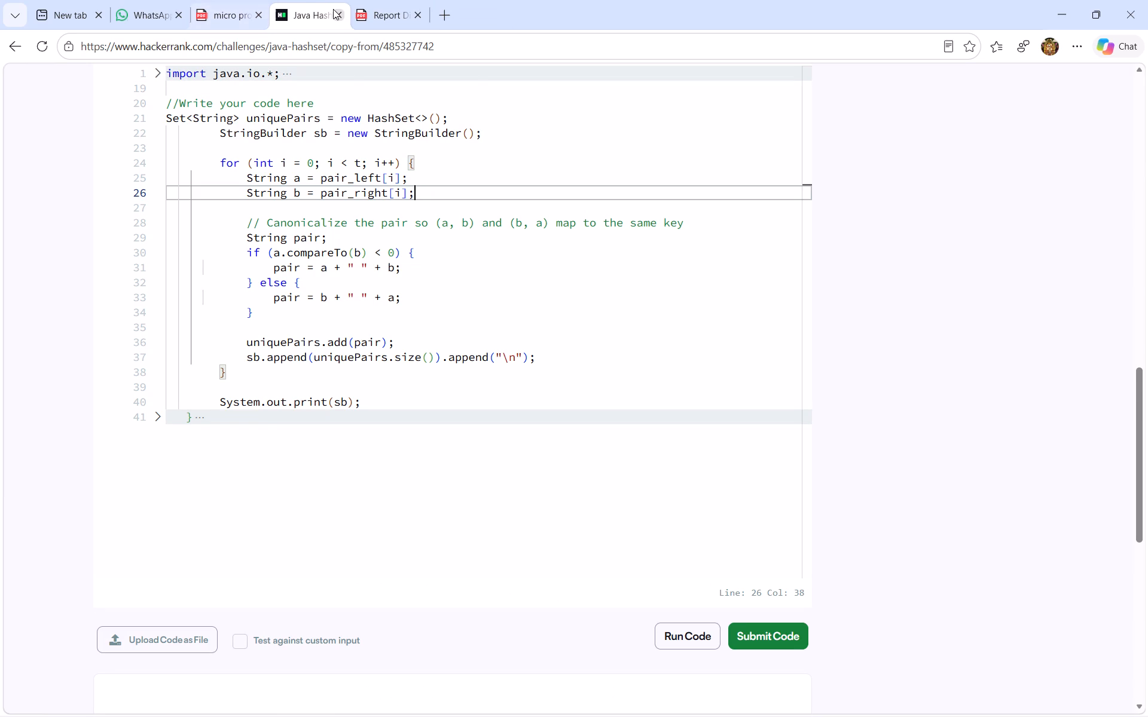
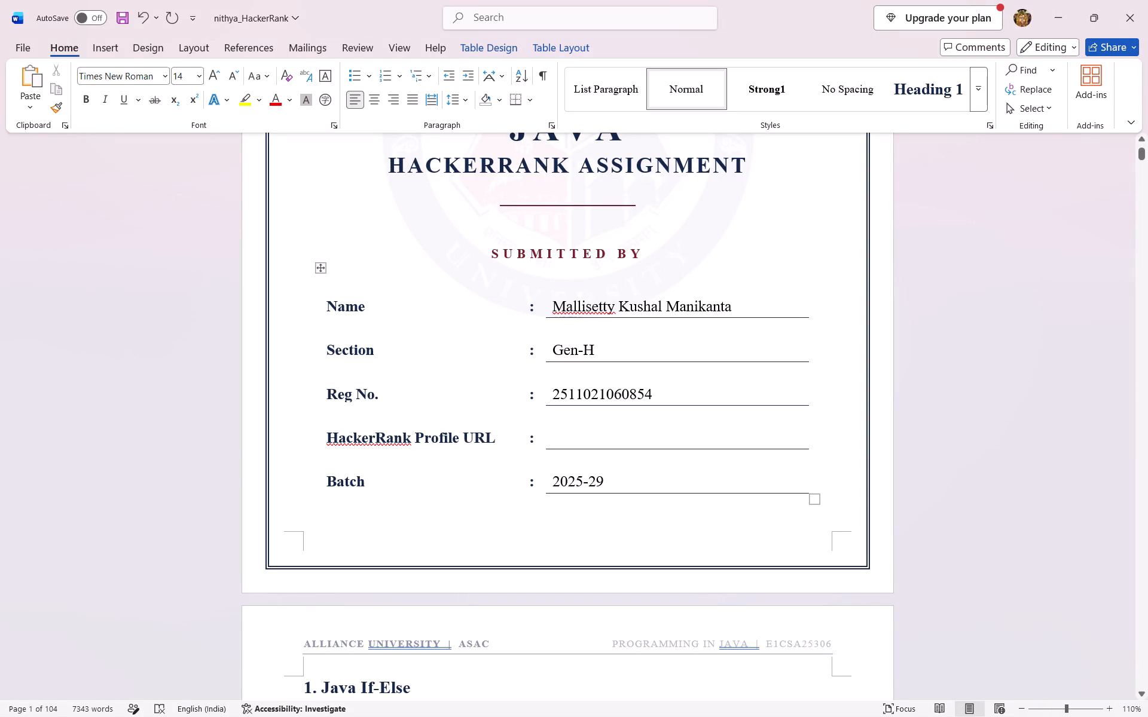
Change the last two digits of the Reg No. entry in the cover page table to 10.
click(656, 397)
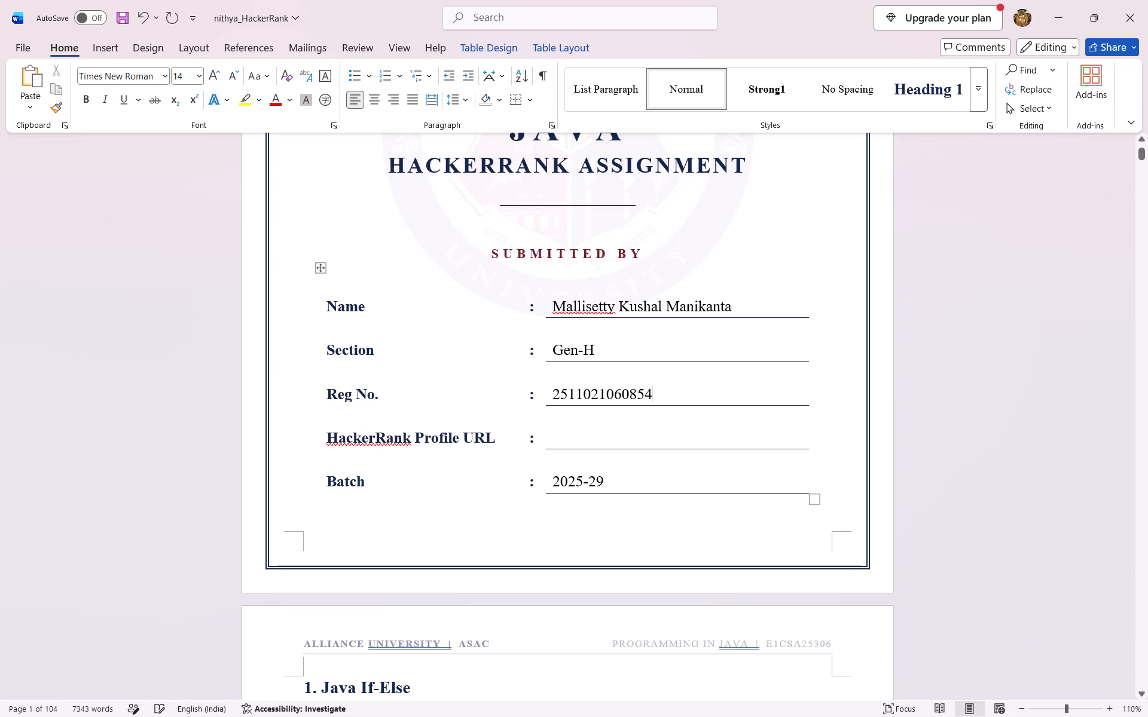
key(BackSpace)
key(BackSpace)
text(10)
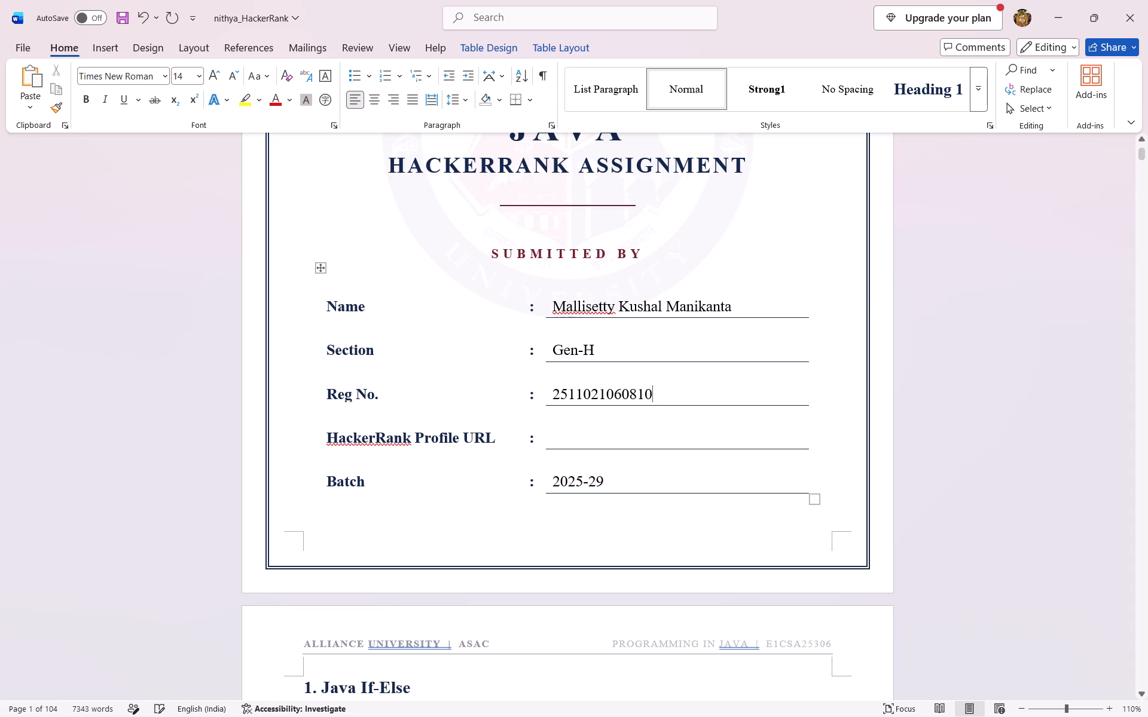
Start saving the edited assignment as a separate copy in the Downloads folder.
click(30, 45)
click(60, 275)
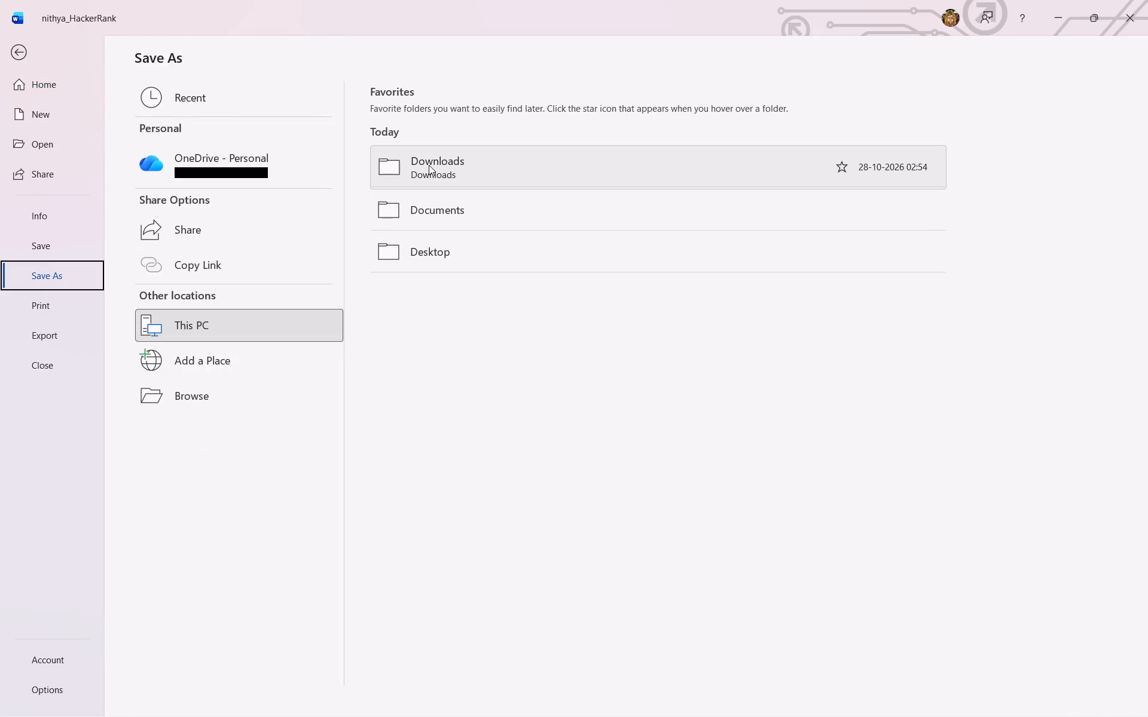
click(428, 165)
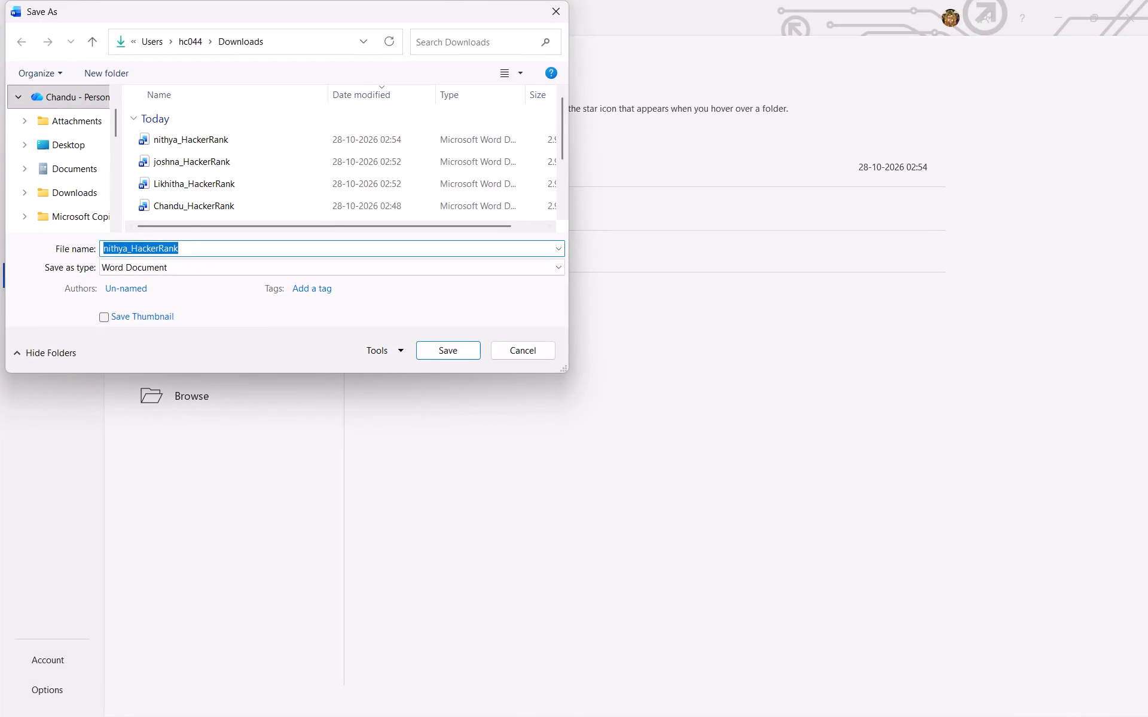
Save a copy of the assignment in the Downloads folder, replacing nithya in the file name with the current student's full name before _HackerRank.
click(127, 250)
key(BackSpace)
key(BackSpace)
key(BackSpace)
key(BackSpace)
key(BackSpace)
key(BackSpace)
key(BackSpace)
key(BackSpace)
key(BackSpace)
key(BackSpace)
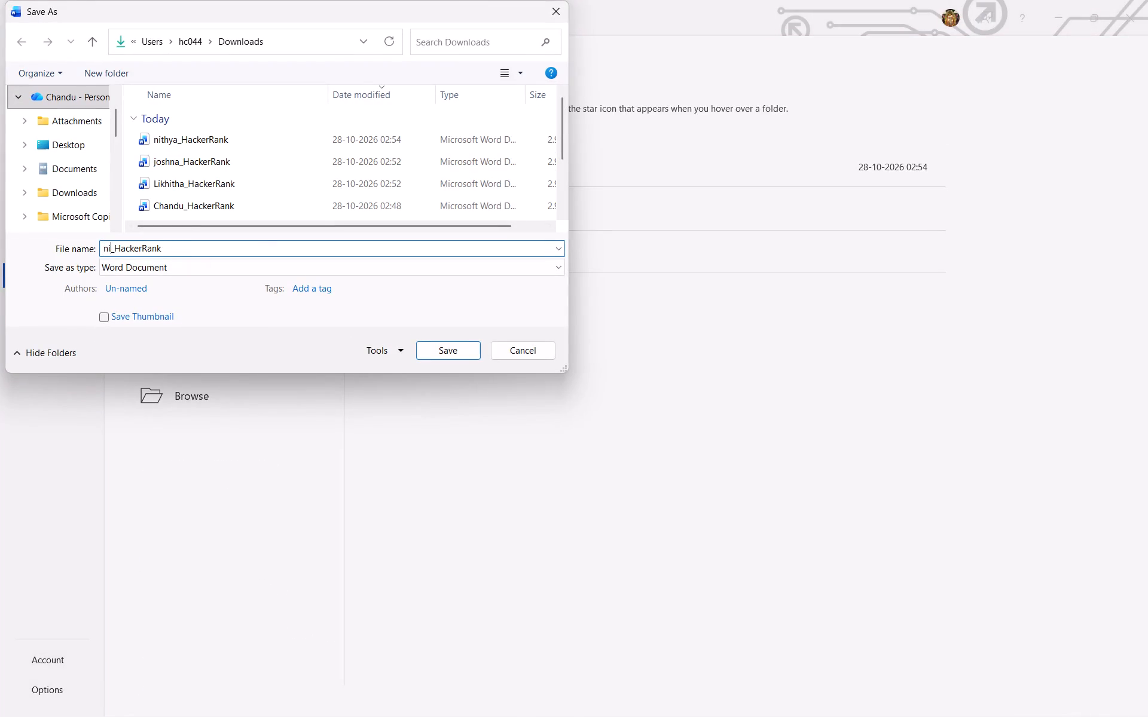
key(ctrl+v)
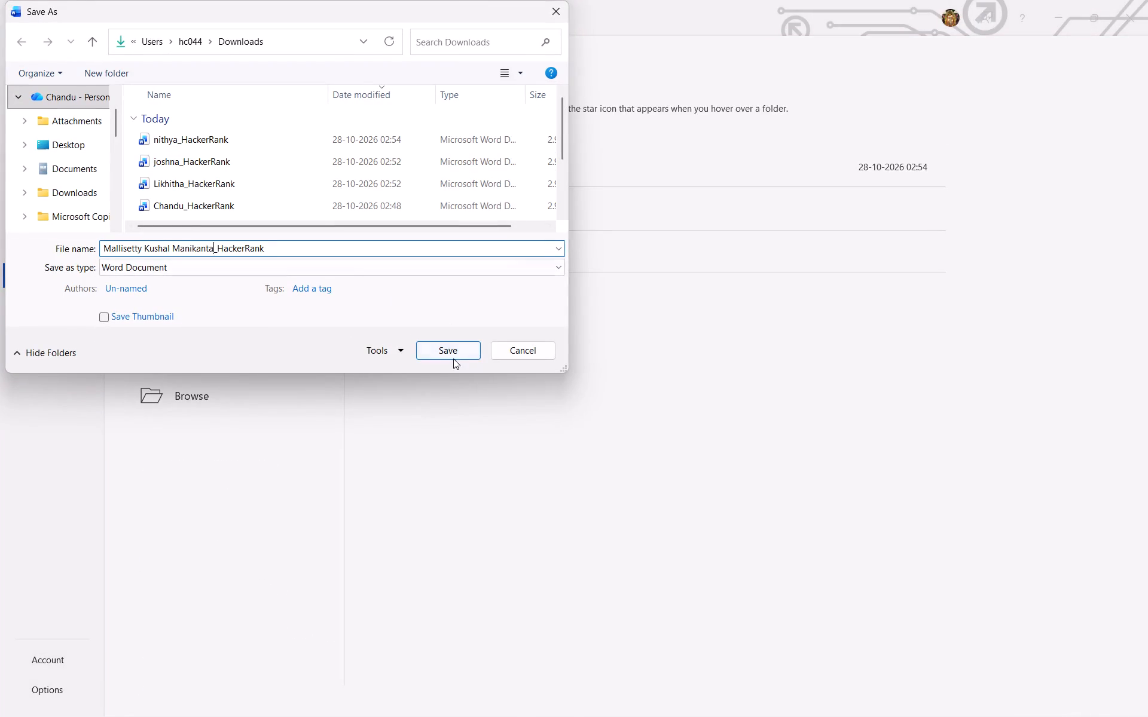
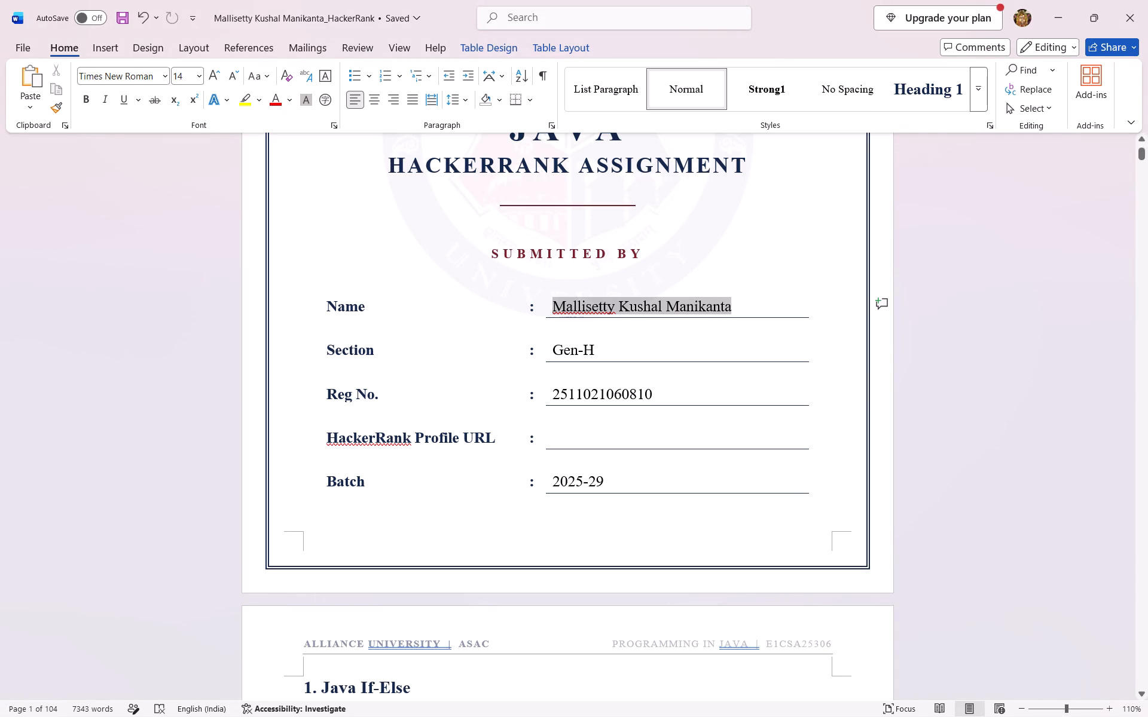
Update the cover page for the next student: replace the Name with the copied name and end the Reg No. in 48.
drag(706, 298, 706, 299)
key(ctrl+v)
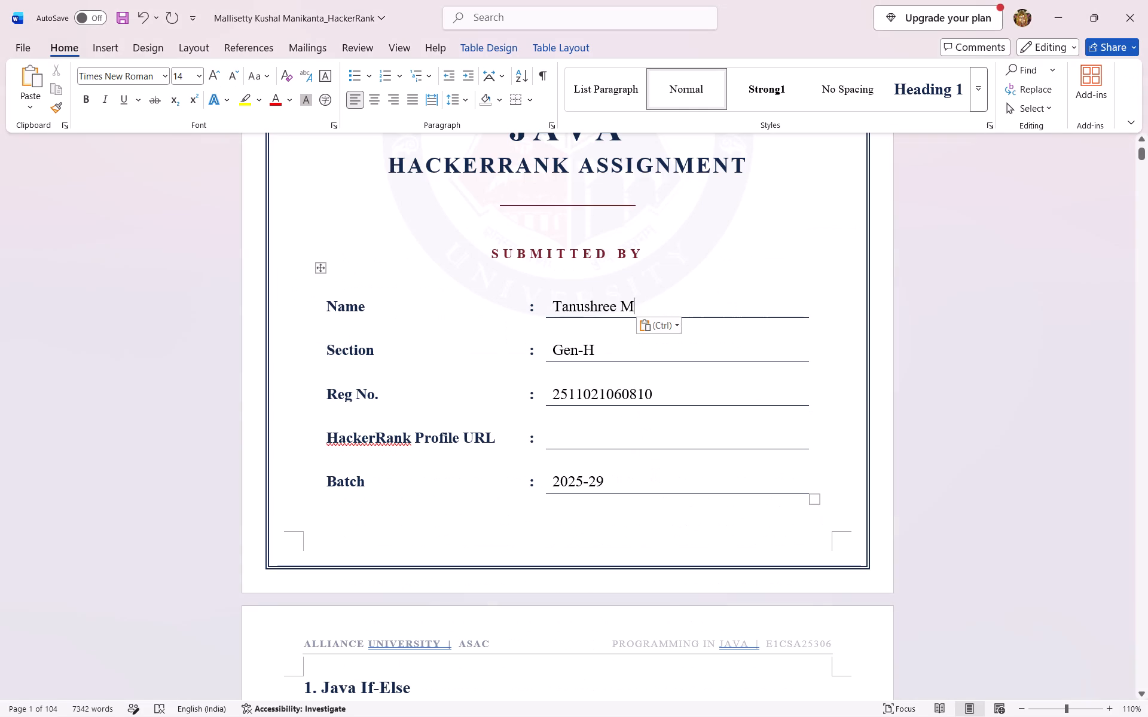
click(652, 397)
key(BackSpace)
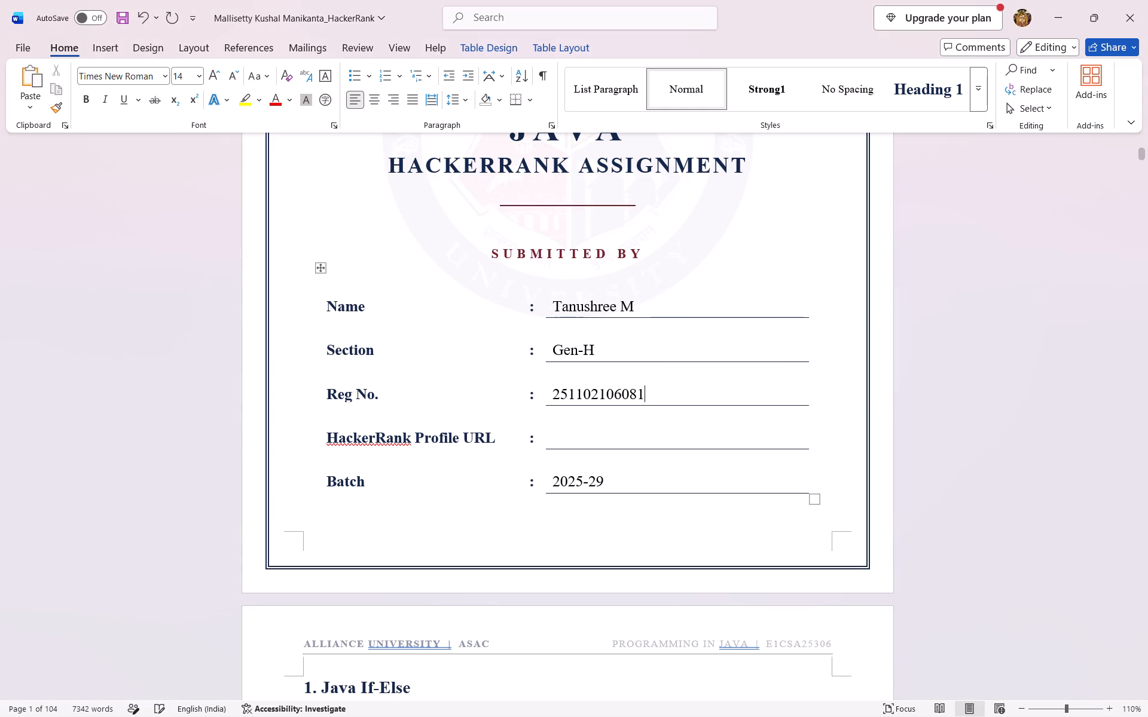
key(BackSpace)
text(48)
Save a copy of the assignment in the Downloads folder, replacing the previous student's name before _HackerRank with the copied student name.
click(26, 45)
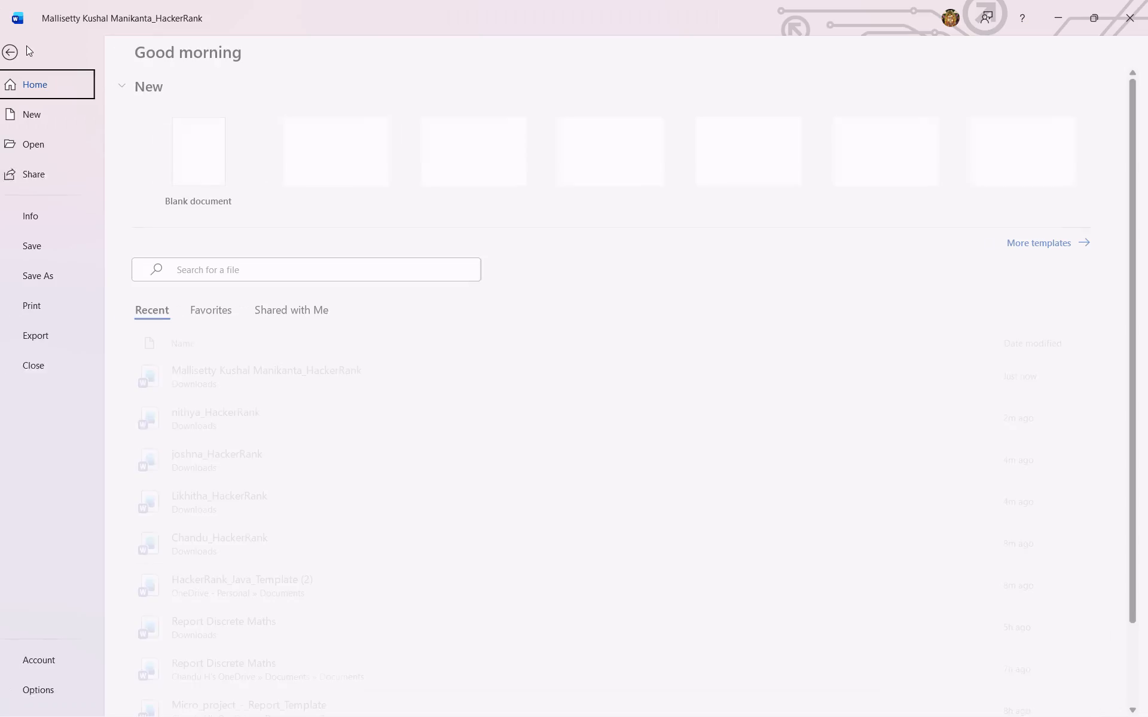
click(32, 269)
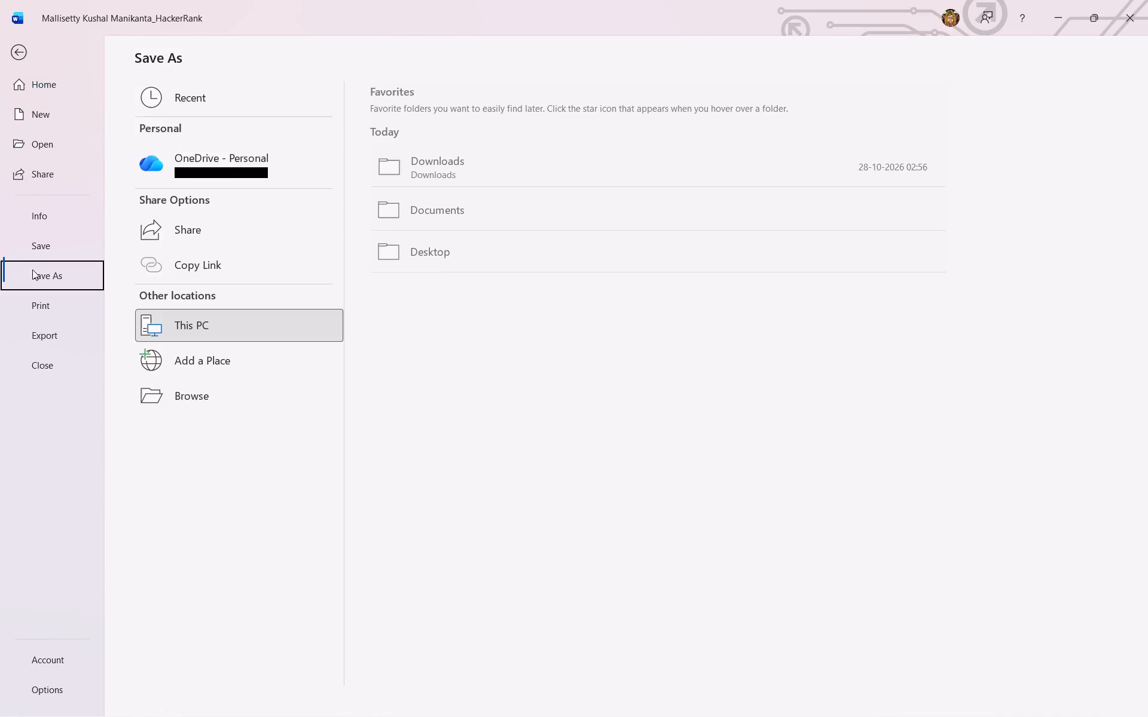
double_click(436, 173)
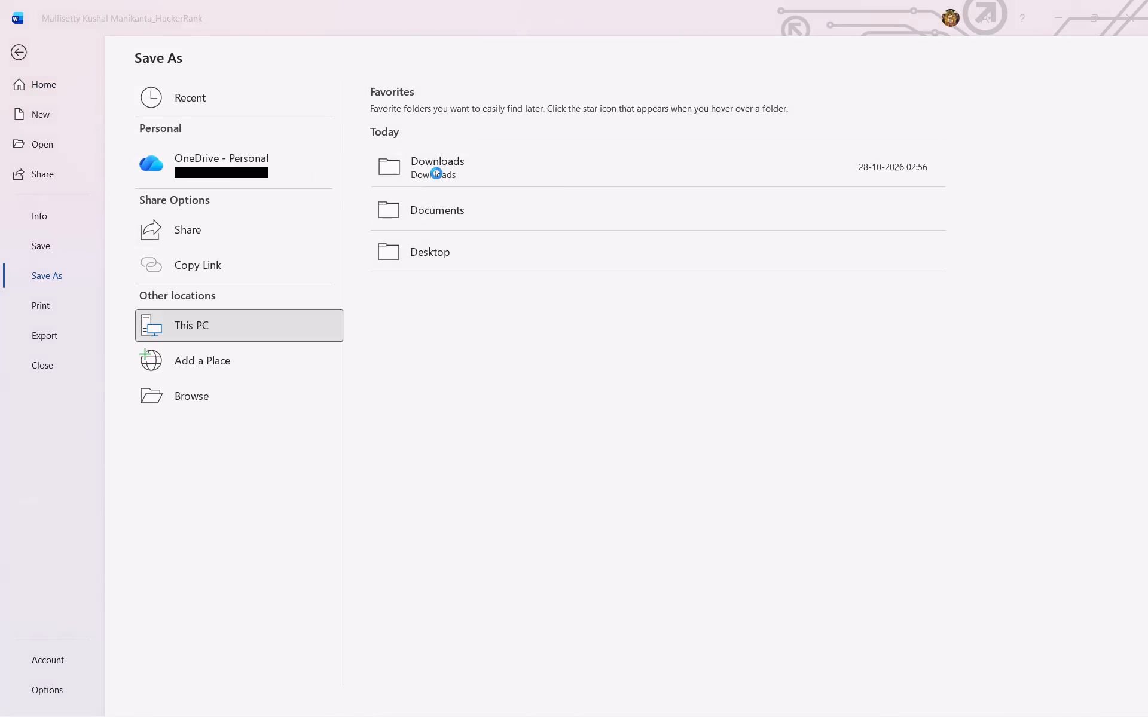
click(214, 249)
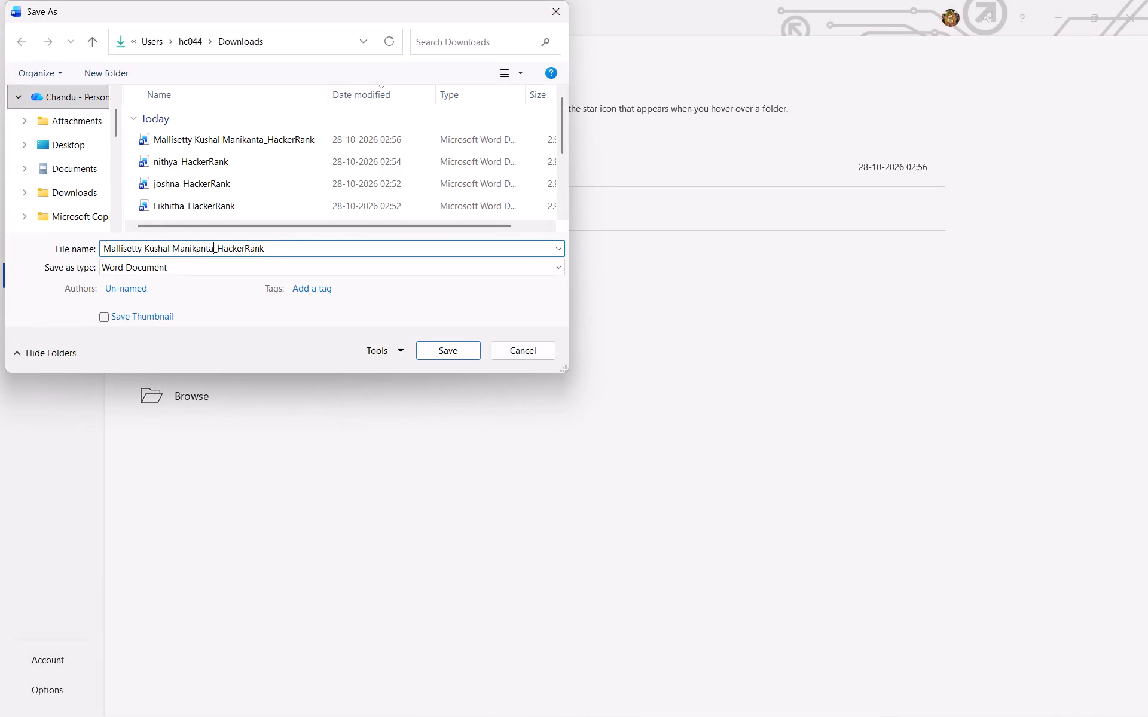
drag(214, 249, 91, 247)
key(ctrl+v)
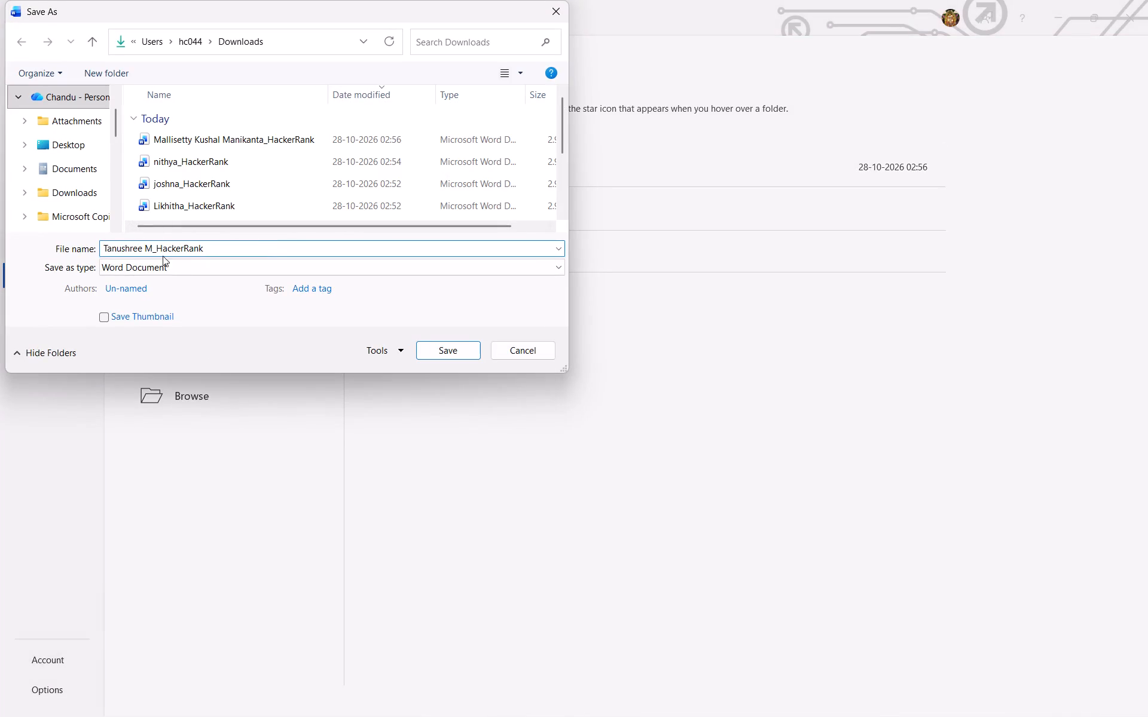
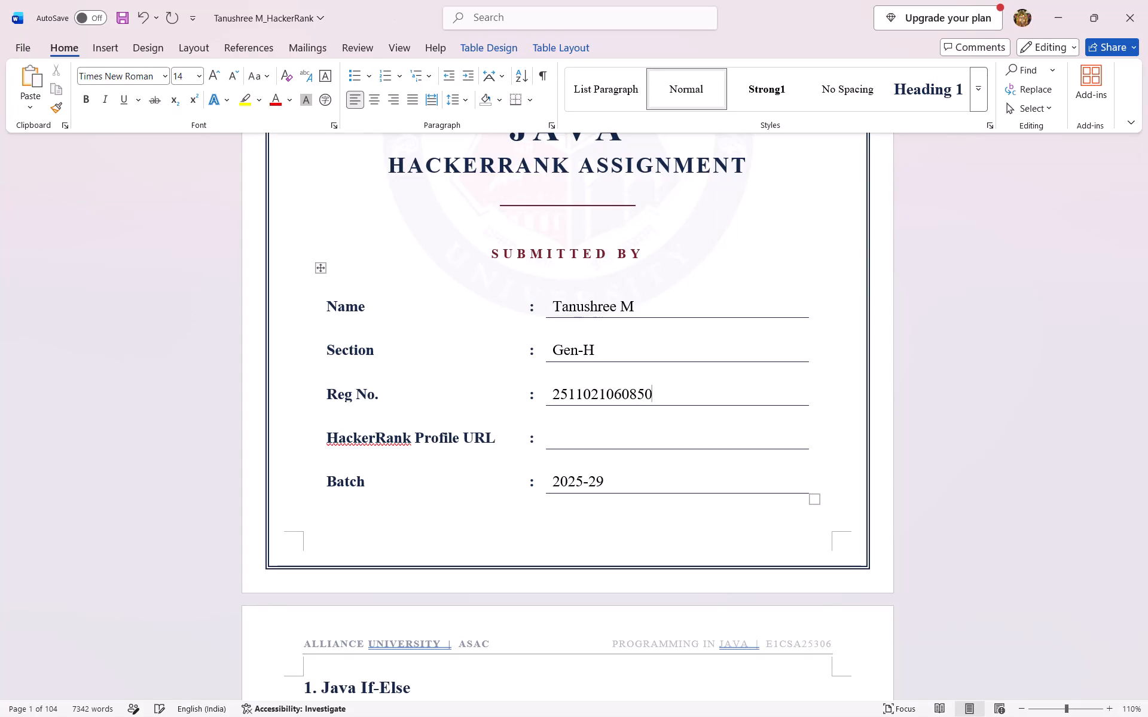
Replace the entry in the Name row of the cover page table with the next student's first name and initial.
drag(636, 306, 596, 305)
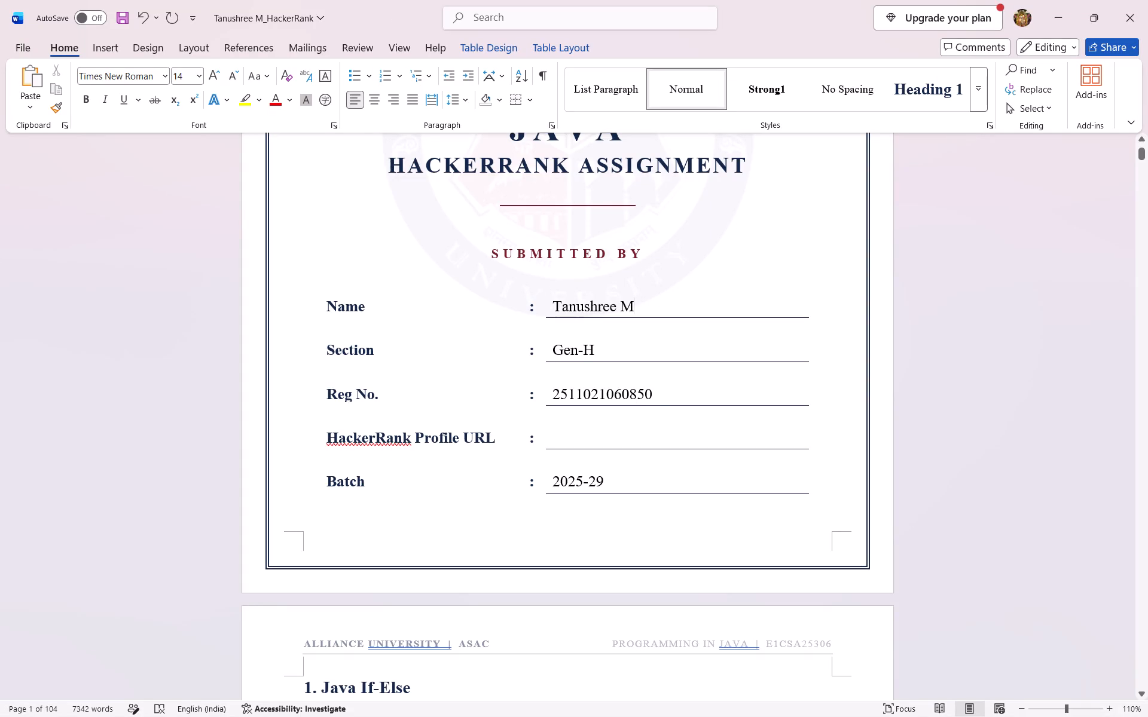
drag(596, 305, 564, 305)
key(BackSpace)
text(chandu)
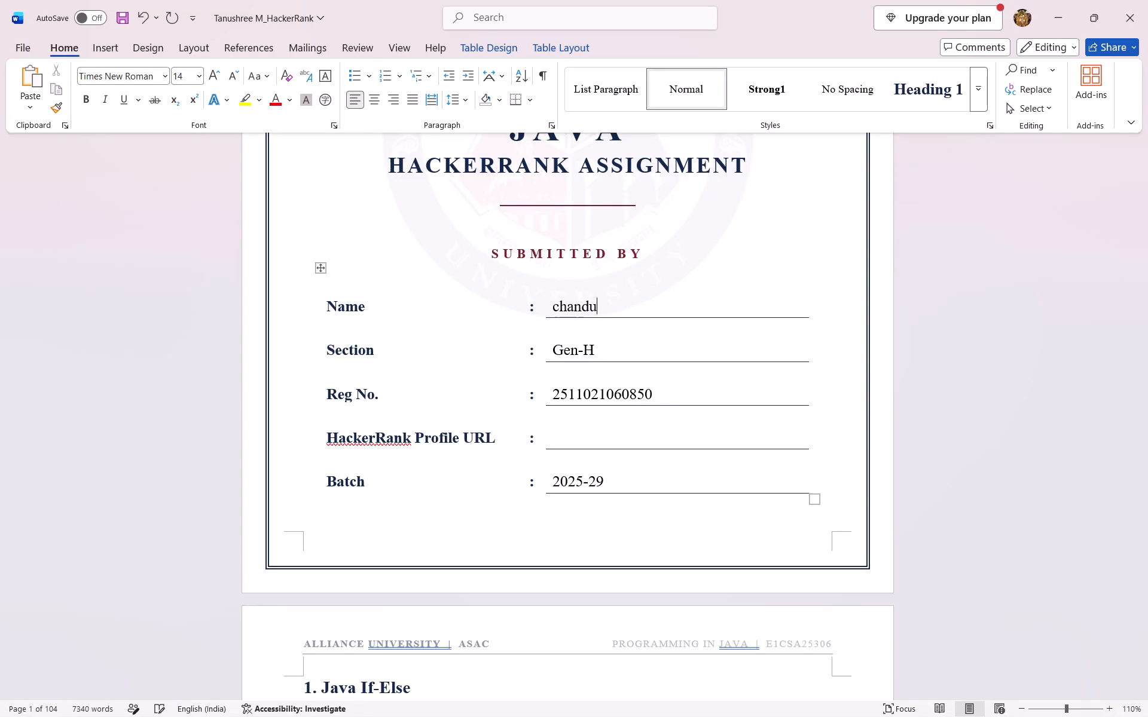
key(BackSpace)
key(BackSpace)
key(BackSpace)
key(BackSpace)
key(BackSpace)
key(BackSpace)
Fill the empty HackerRank Profile URL row of the cover page table with the student's previously copied hackerrank.com profile link.
click(557, 435)
key(super+v)
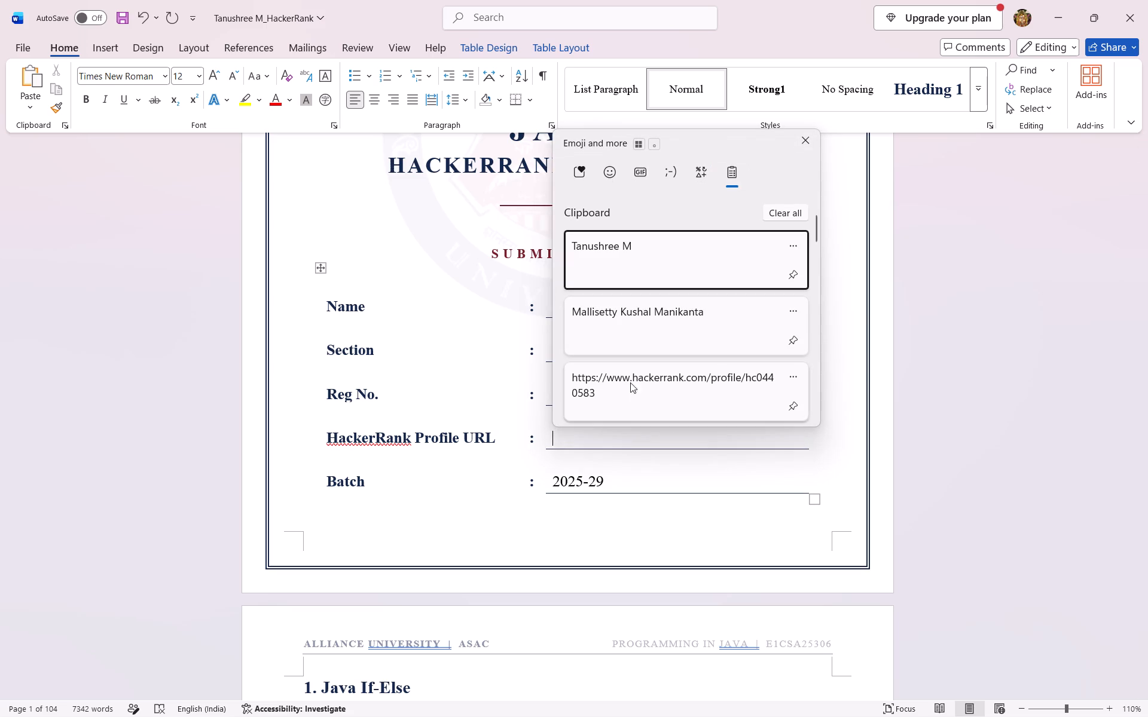
click(698, 332)
scroll(698, 332, down, 1)
click(677, 353)
key(ctrl+v)
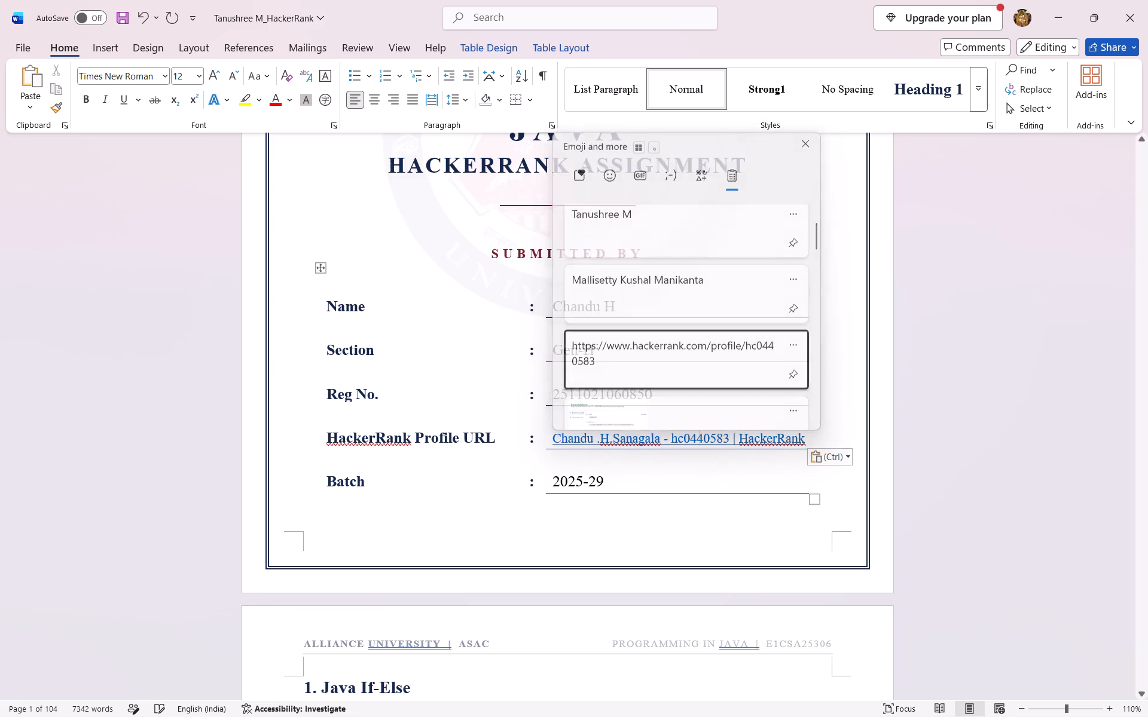
click(863, 507)
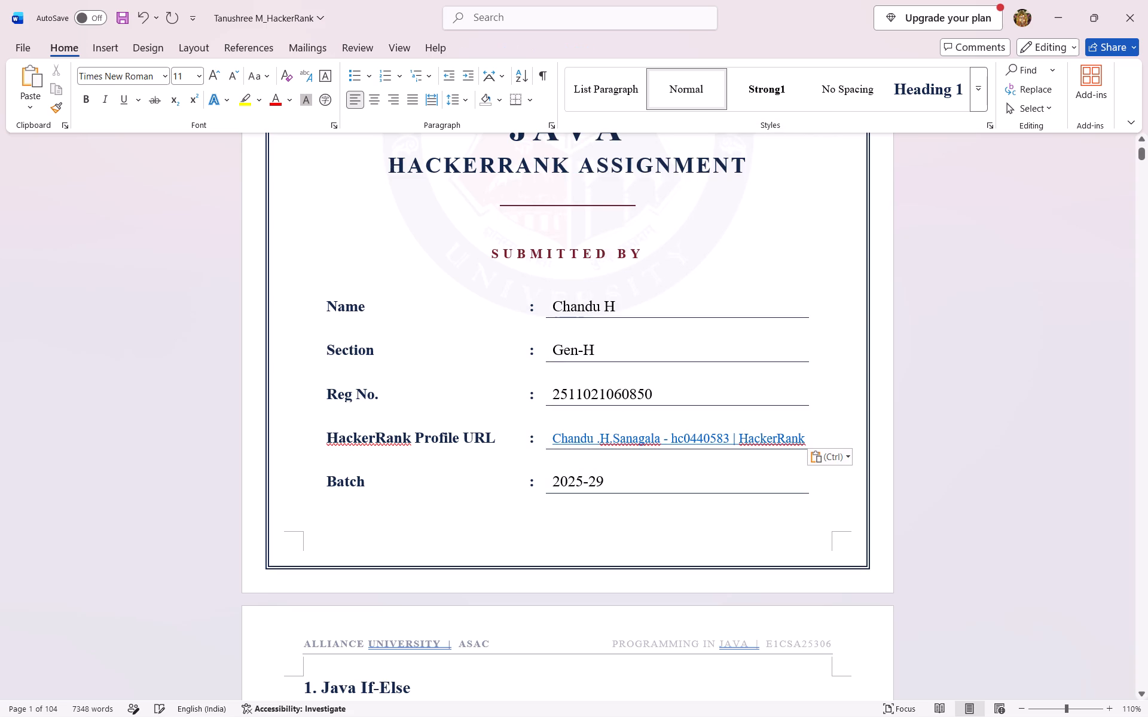
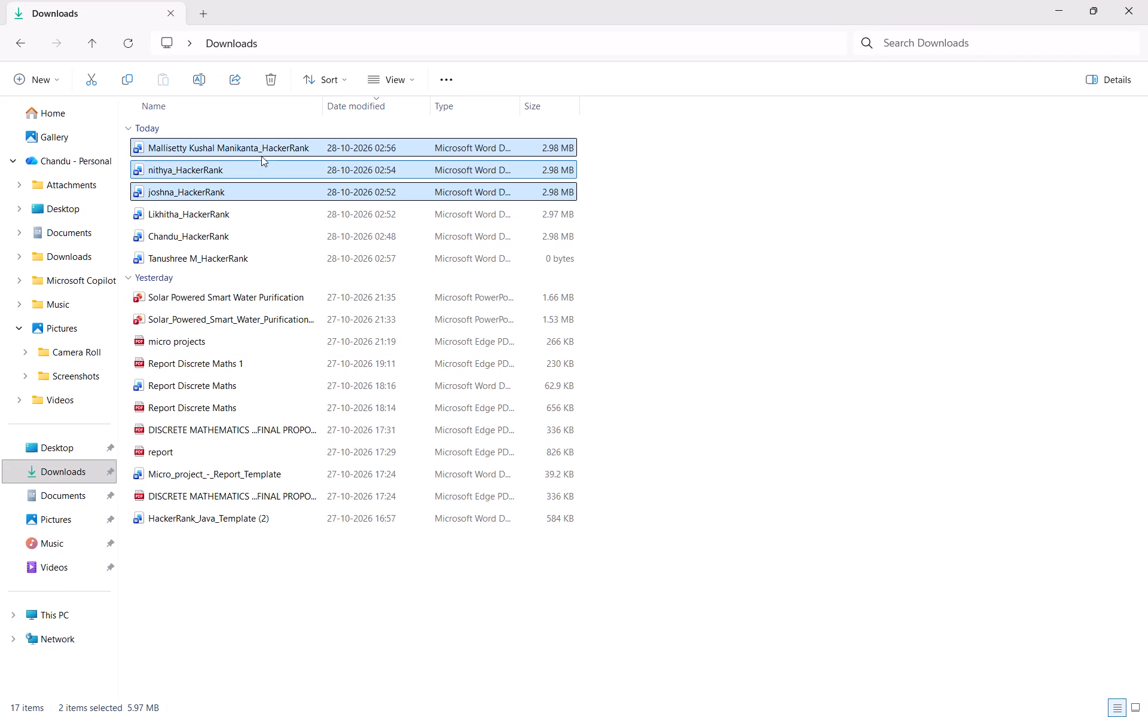
Delete all of today's student HackerRank documents from the Downloads folder except Chandu_HackerRank.
key(shift+Down)
click(276, 74)
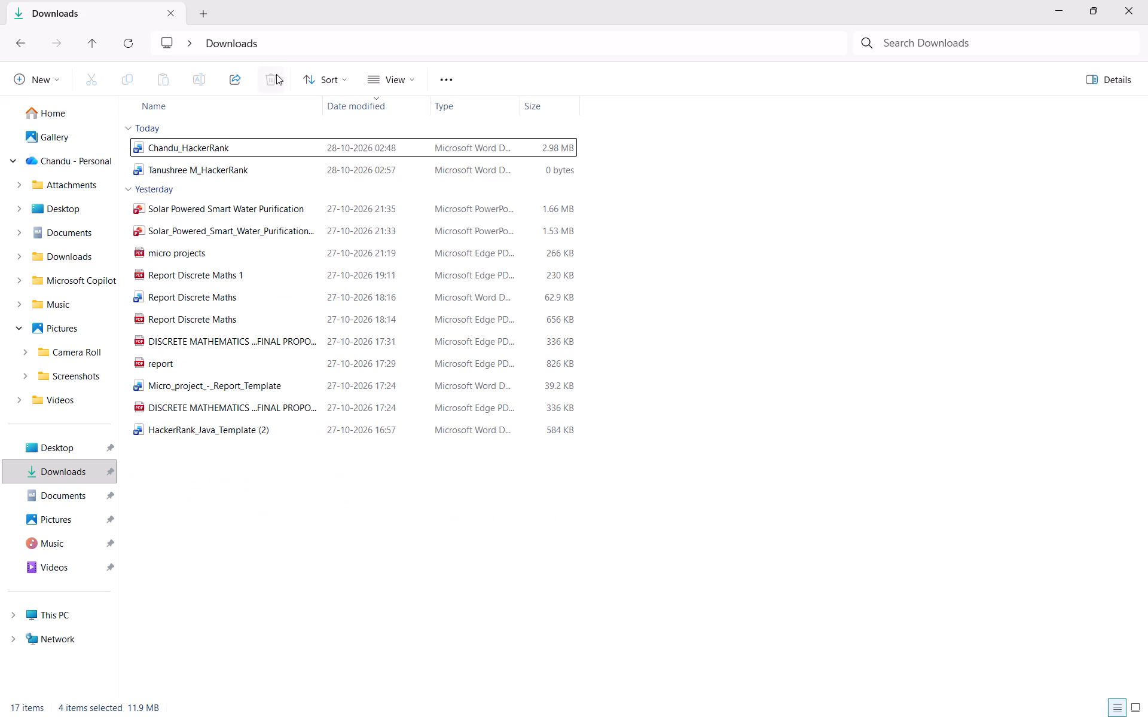
click(225, 164)
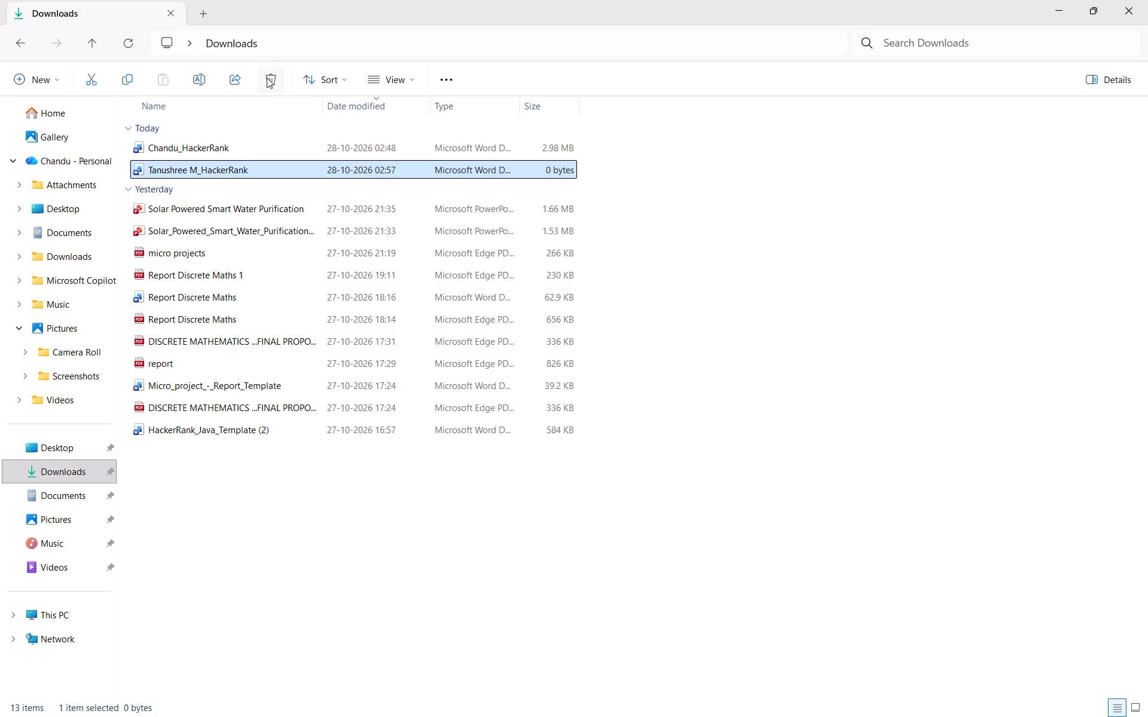
click(267, 78)
Delete all the files listed under Yesterday in Downloads, from Solar Powered Smart Water Purification through HackerRank_Java_Template (2).
click(215, 183)
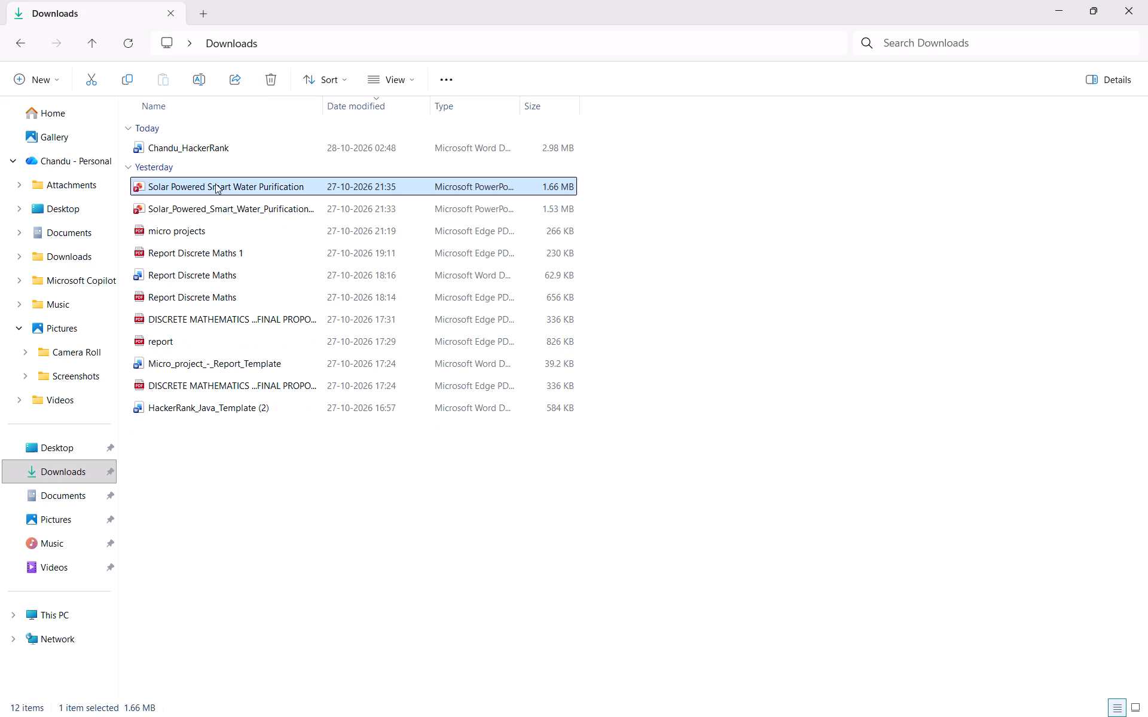
key(shift+Down)
key(shift+Down)
key(shift+Down)
key(shift+Down)
key(shift+Down)
key(shift+Down)
key(shift+Down)
key(shift+Down)
key(shift+Down)
key(shift+Down)
key(shift+Down)
key(shift+Down)
key(shift+Down)
key(shift+Down)
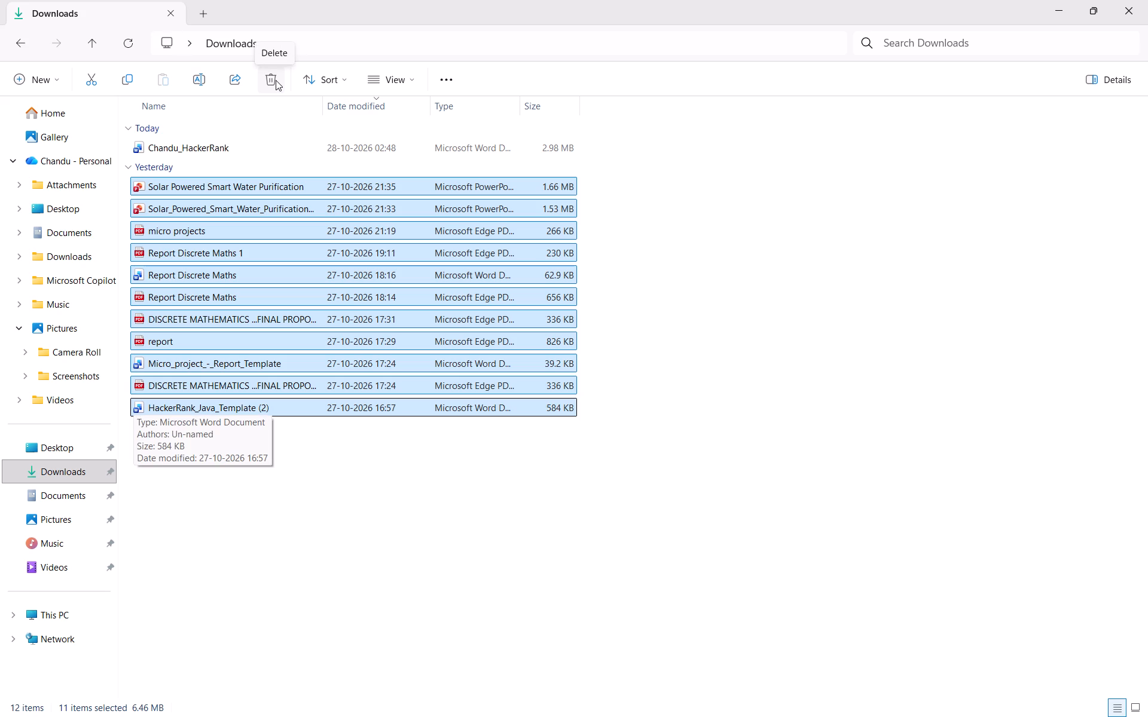
click(276, 80)
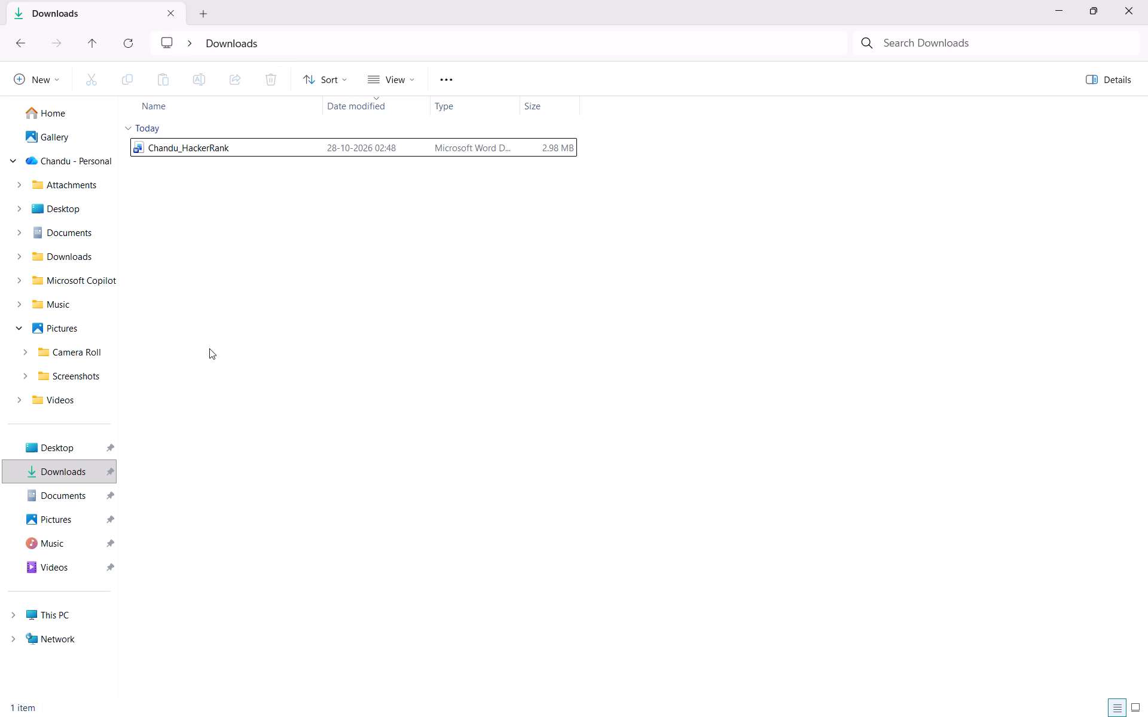
Open the Recycle Bin, permanently delete all of its items, and close the window.
double_click(22, 16)
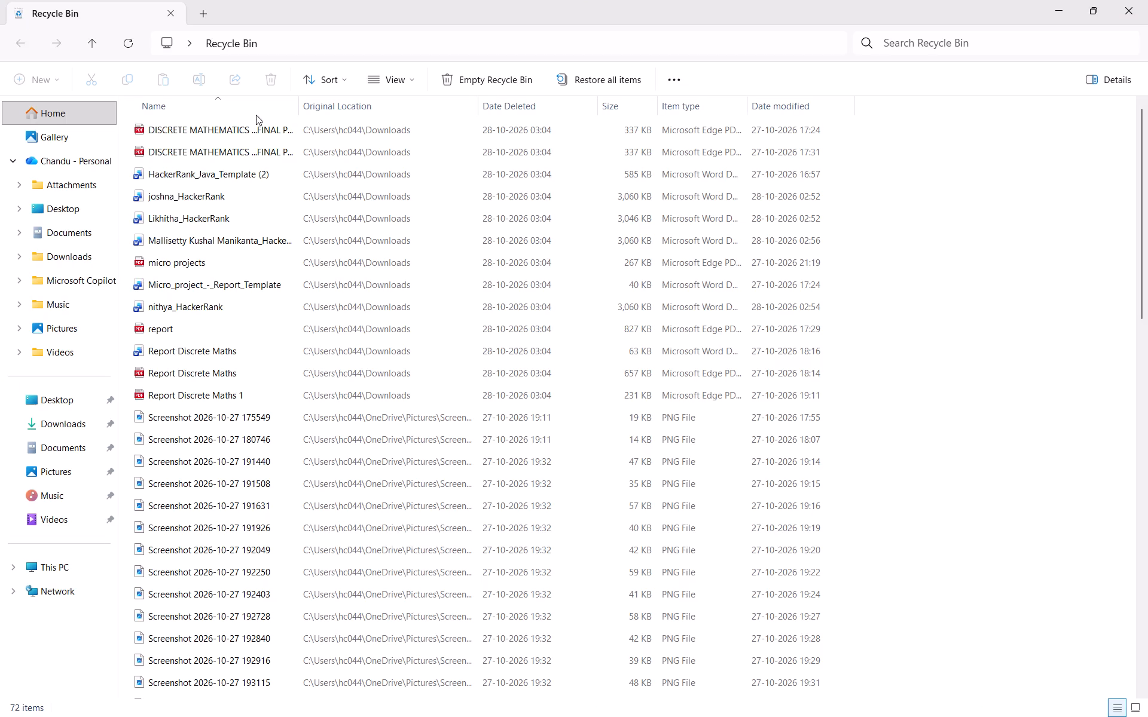
key(ctrl+a)
scroll(342, 183, down, 2)
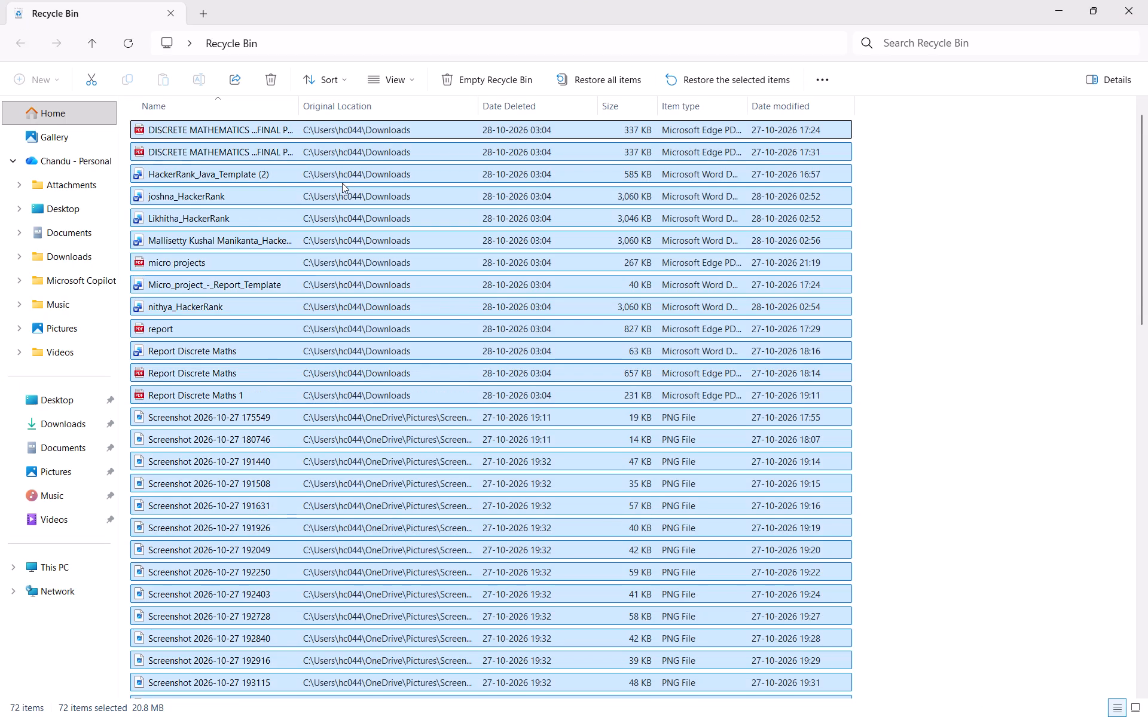
scroll(342, 183, down, 20)
scroll(512, 85, down, 5)
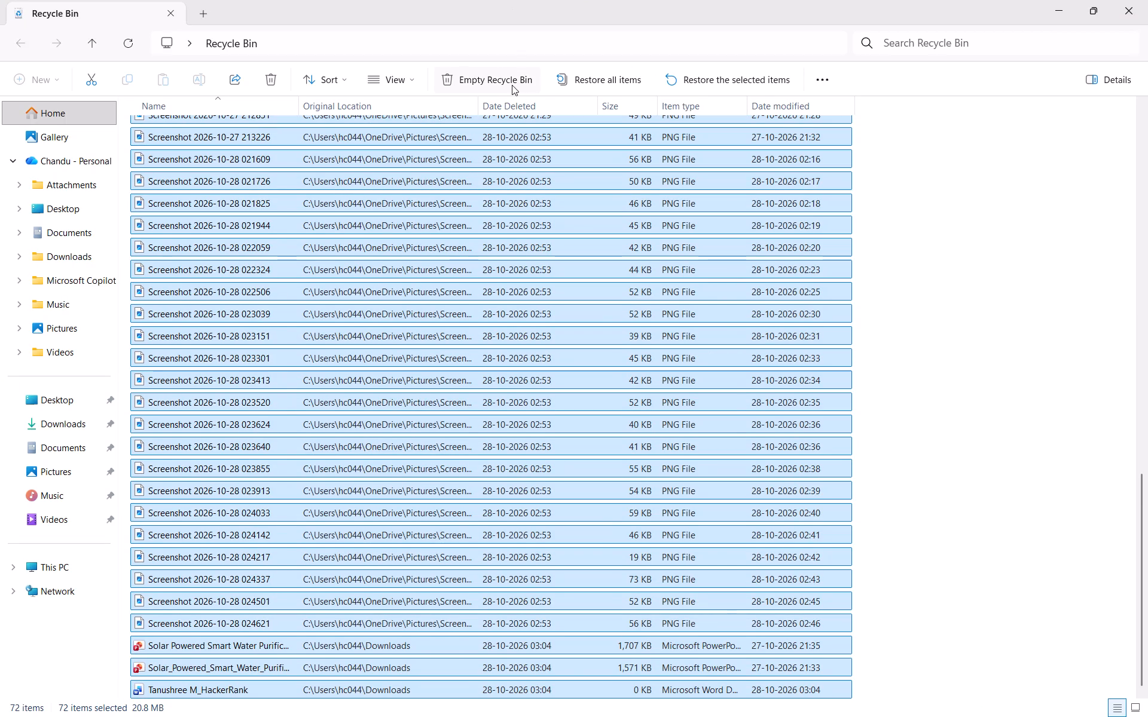
scroll(518, 302, down, 7)
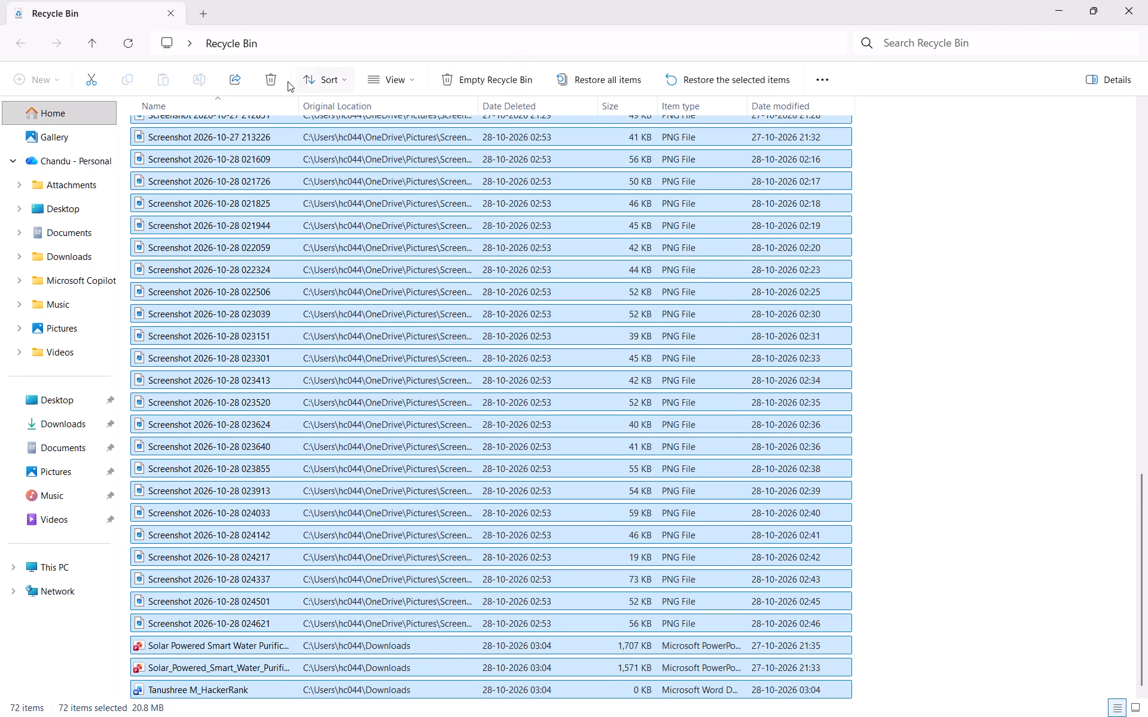
click(270, 78)
click(619, 380)
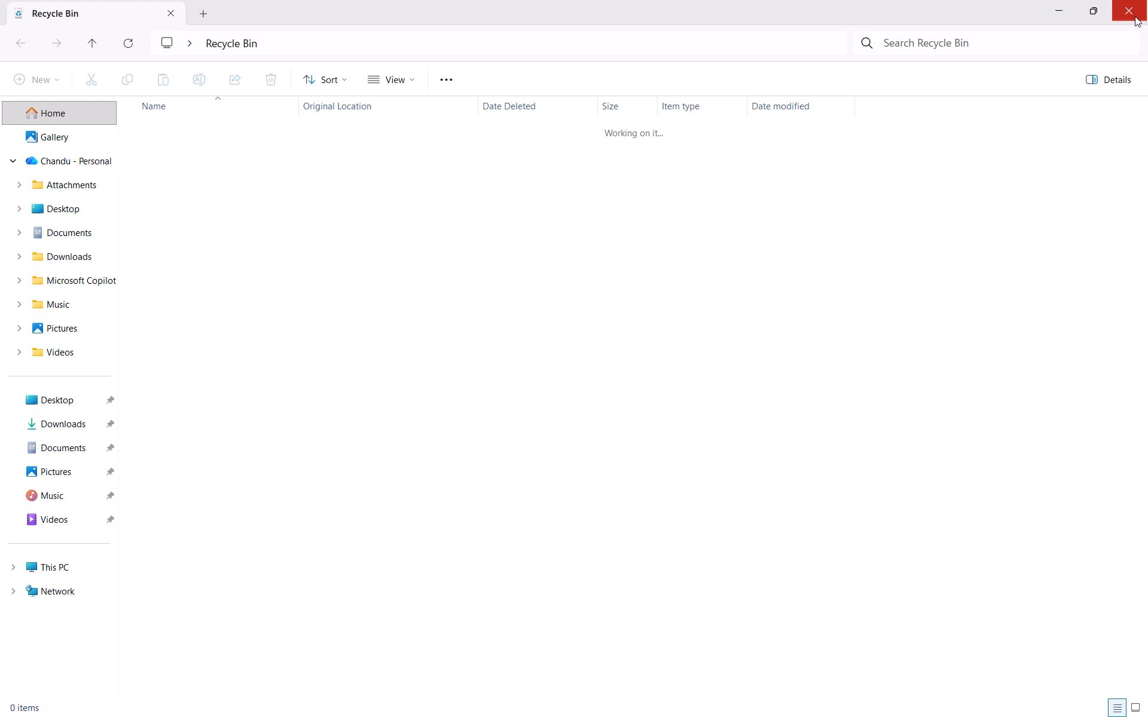
drag(1135, 16, 1070, 127)
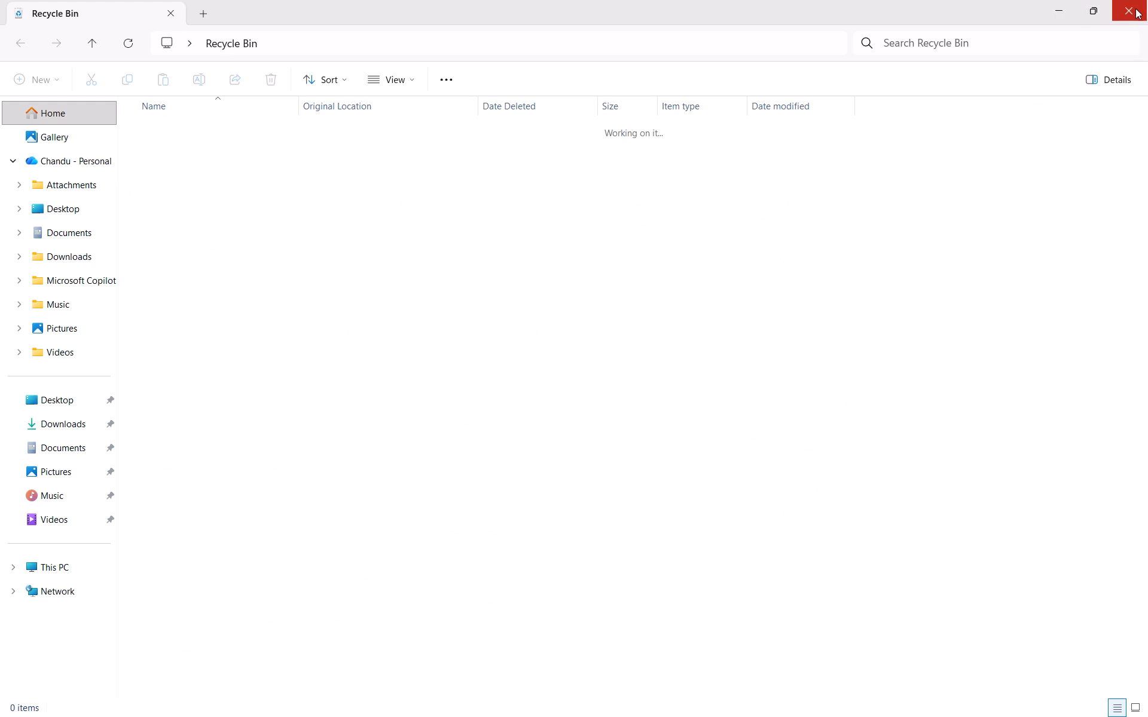
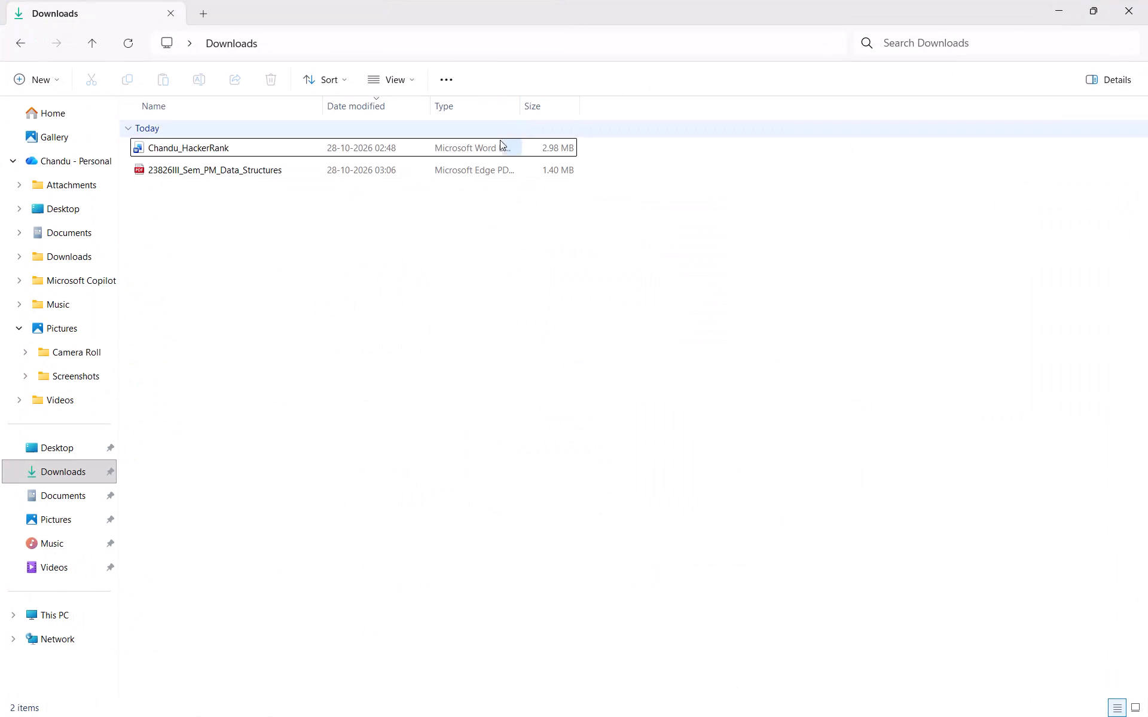
Open Chandu_HackerRank from Downloads and remove the profile link from the cover page's HackerRank Profile URL field.
double_click(499, 142)
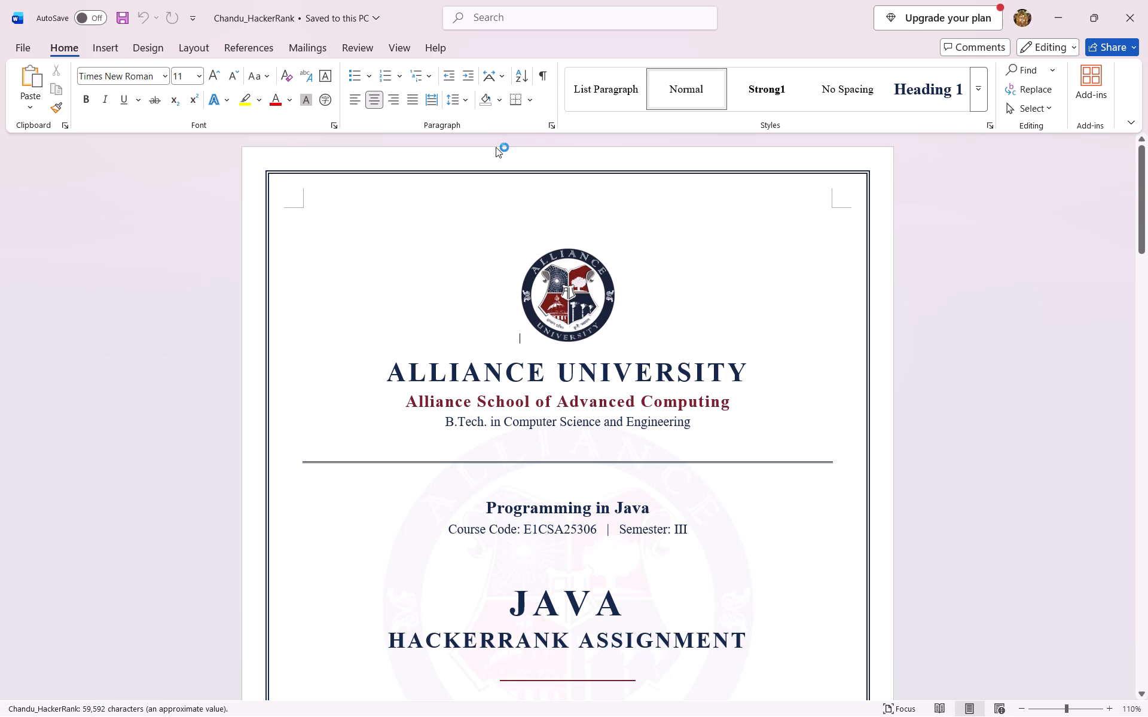
scroll(593, 338, down, 4)
scroll(593, 338, up, 1)
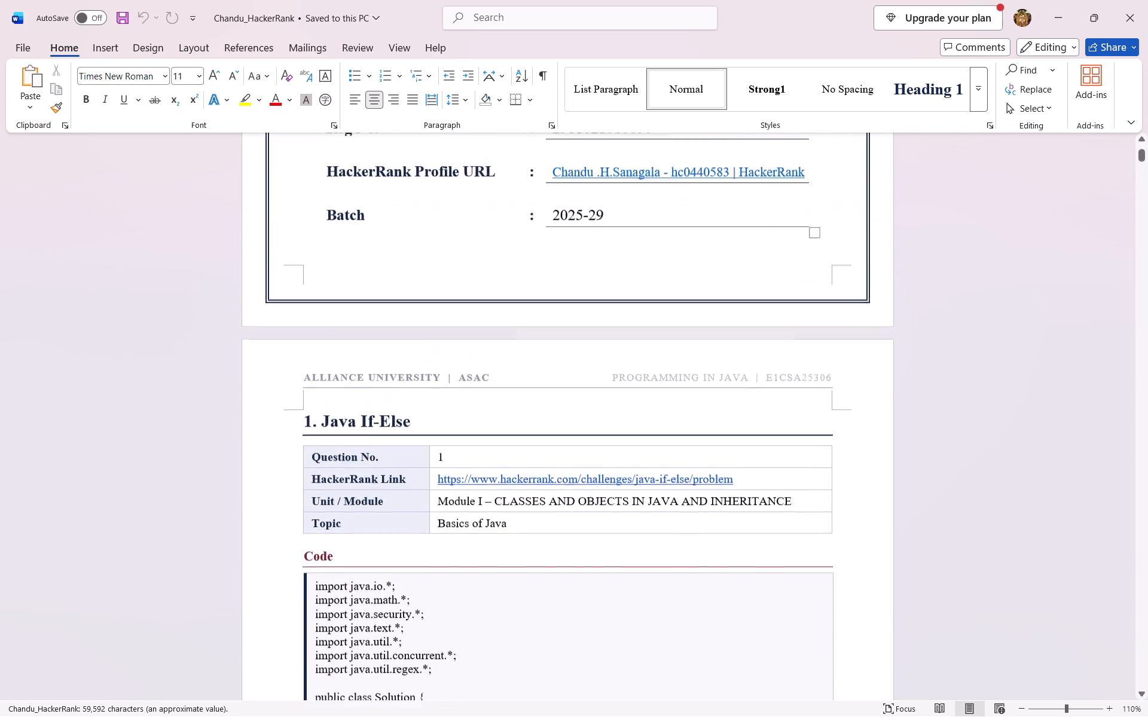
scroll(593, 338, up, 1)
click(808, 271)
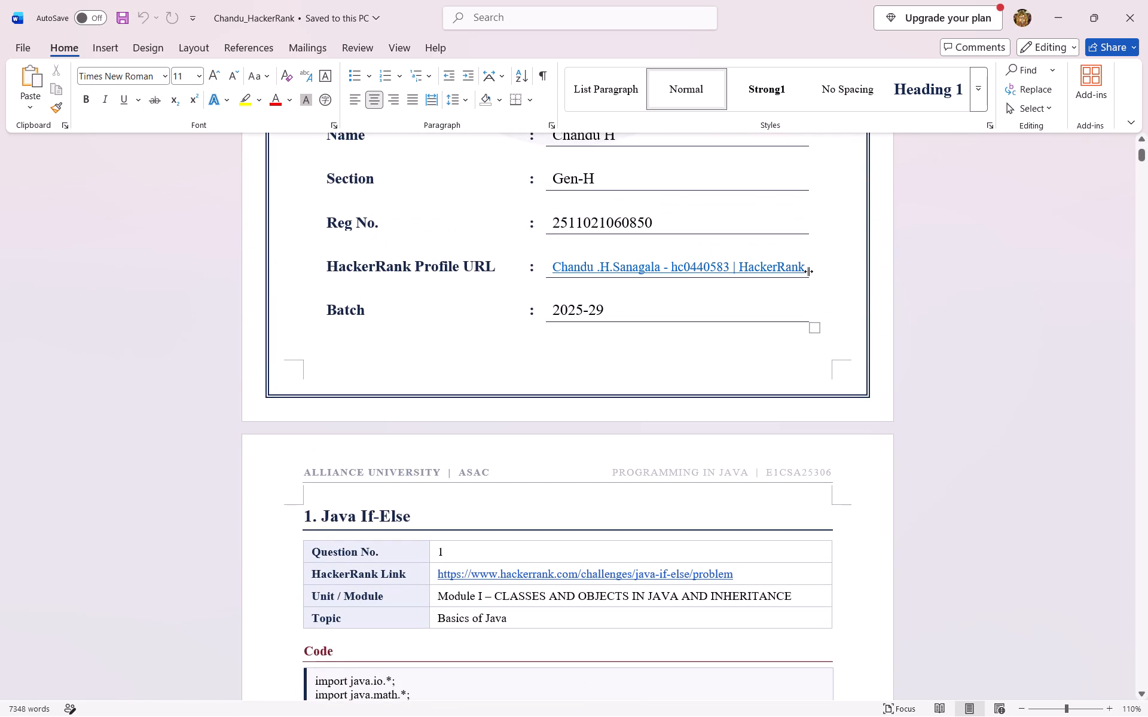
drag(555, 265, 654, 259)
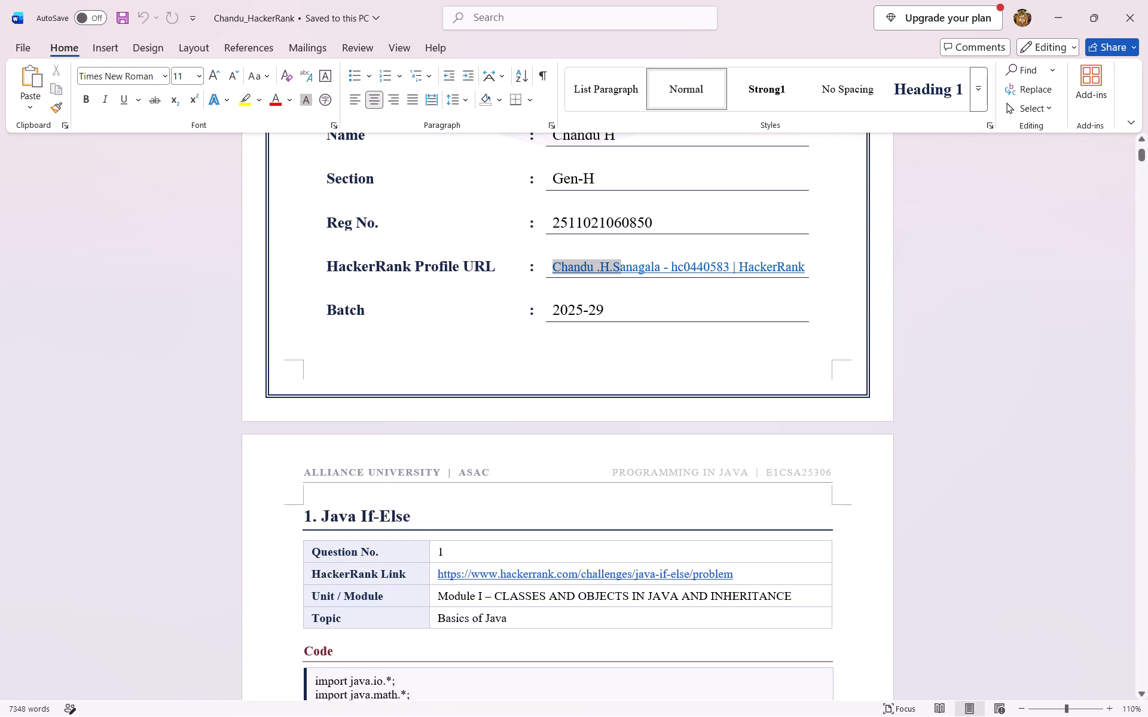
drag(654, 259, 804, 264)
key(BackSpace)
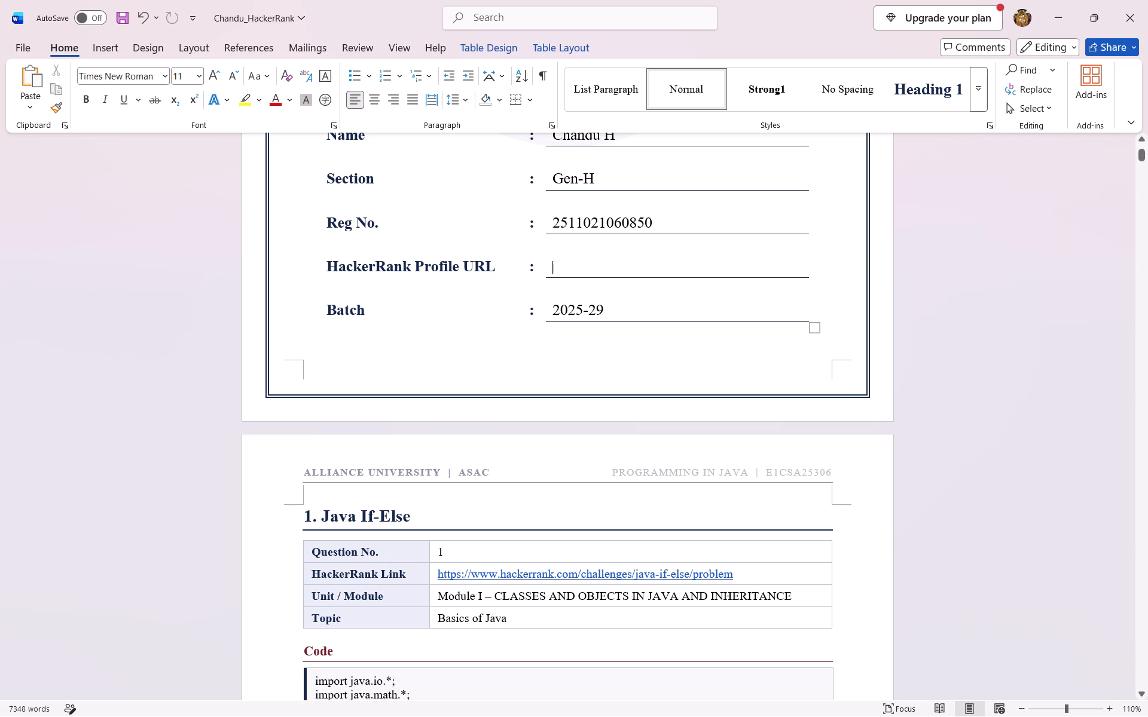
Change the last digit of the registration number on the cover page to 6.
click(652, 222)
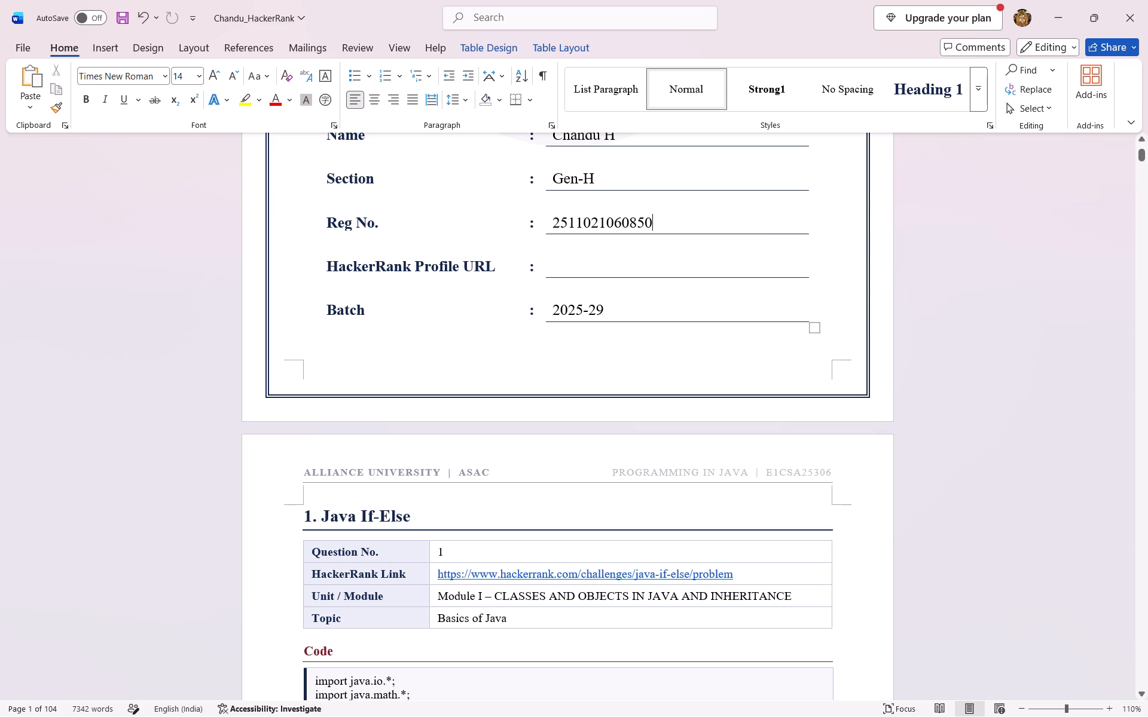
key(BackSpace)
key(6)
Replace the first name in the cover page's Name field with Likhitha and add the student's second initial at the end.
scroll(652, 222, up, 1)
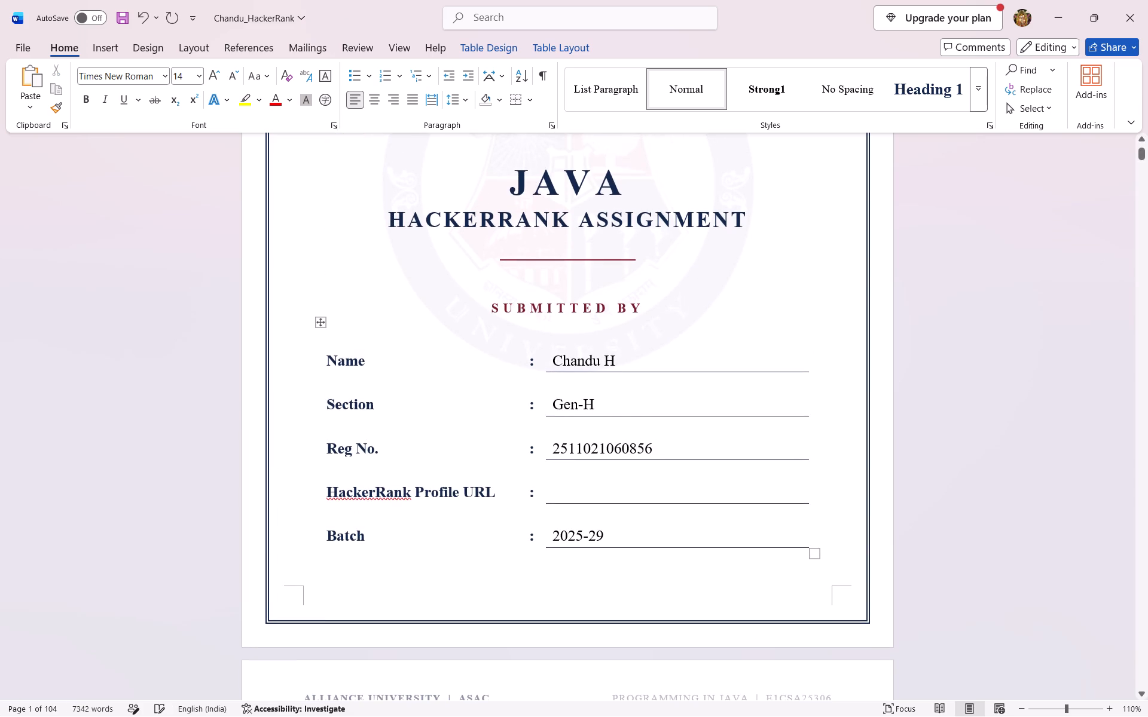
click(599, 354)
key(BackSpace)
key(BackSpace)
key(BackSpace)
key(BackSpace)
key(BackSpace)
key(BackSpace)
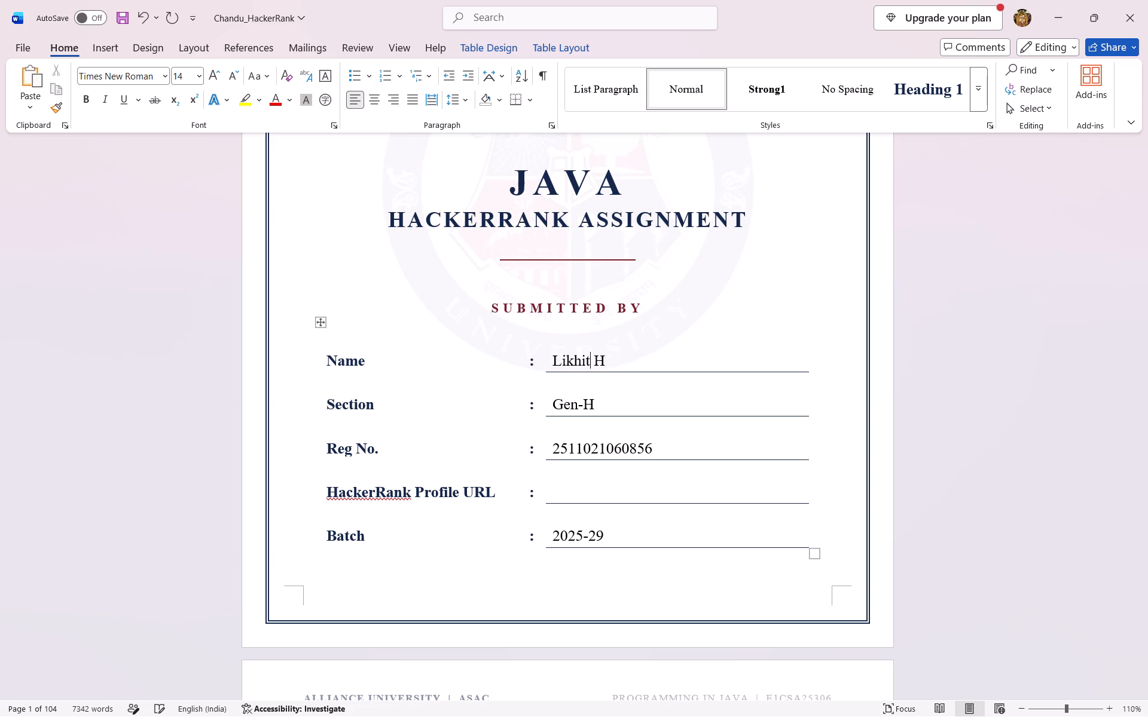
key(BackSpace)
key(Right)
key(Right)
key(space)
key(shift+s)
Save the cover page edits in the current document, Chandu_HackerRank.
click(23, 45)
click(14, 48)
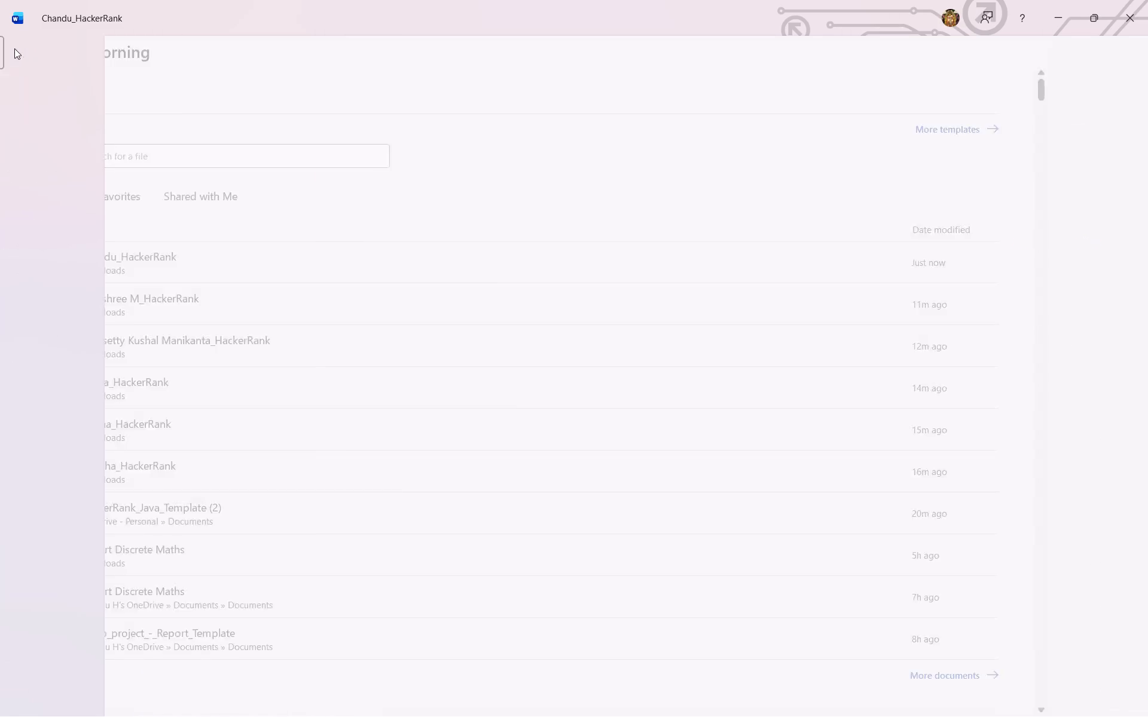
key(ctrl+s)
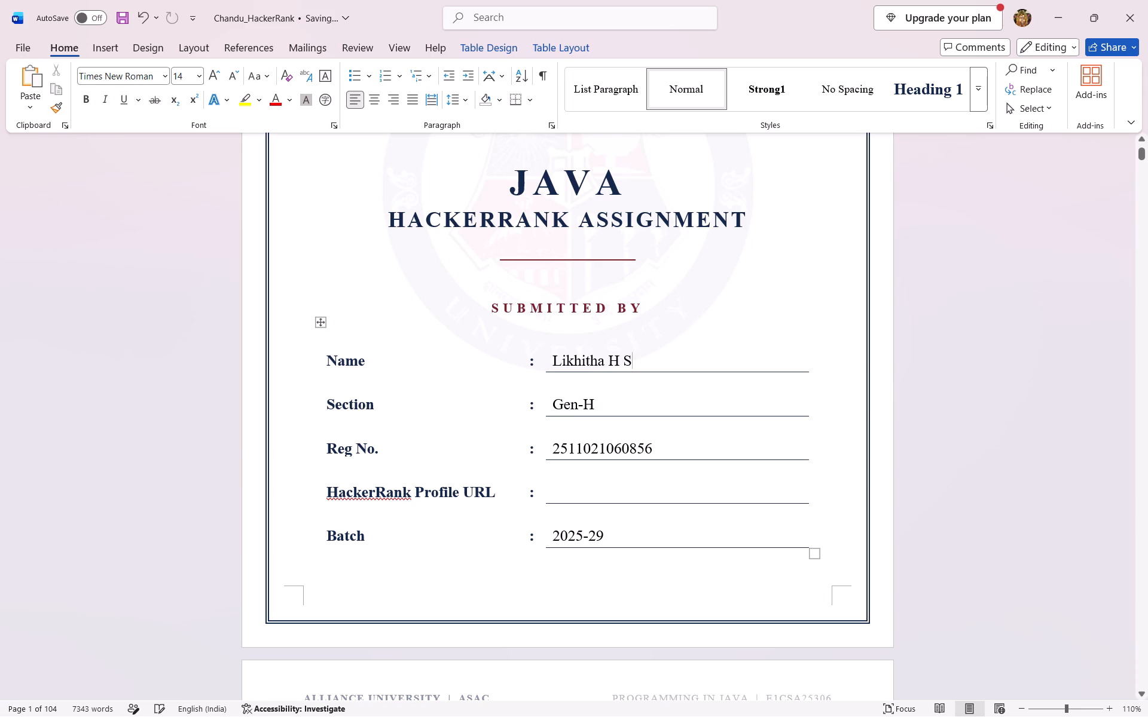
key(ctrl+s)
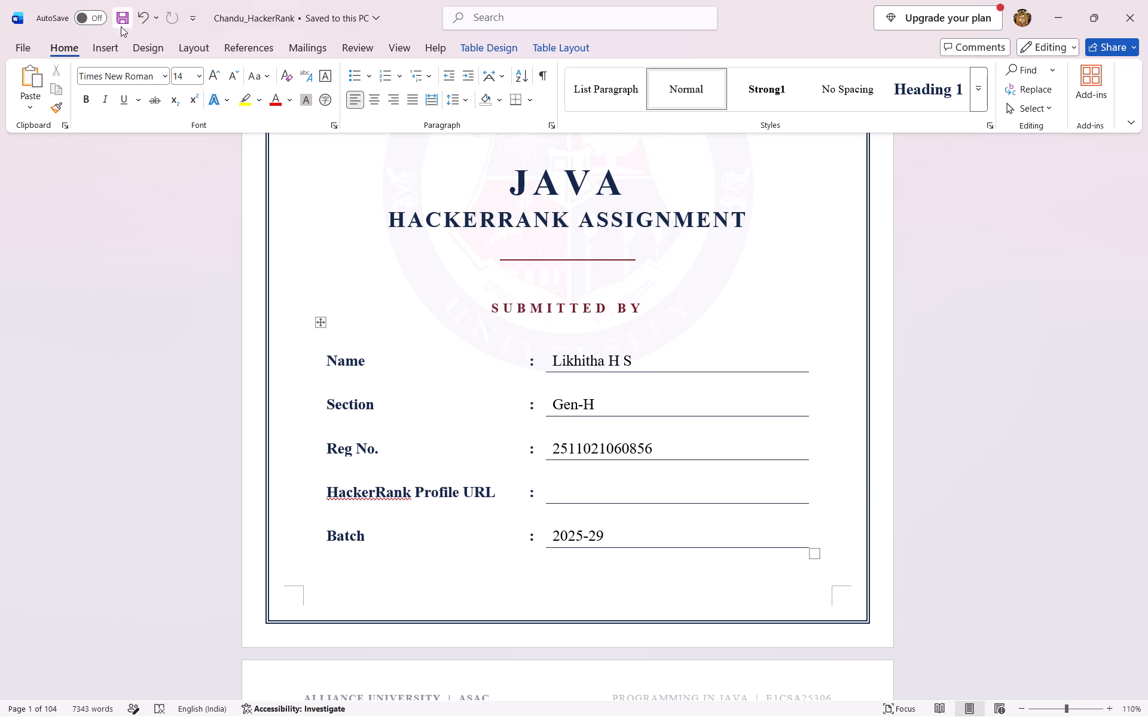
click(127, 21)
Save a copy of the document in the Downloads folder as a Word Document named Likhitha_HackerRank.
click(22, 45)
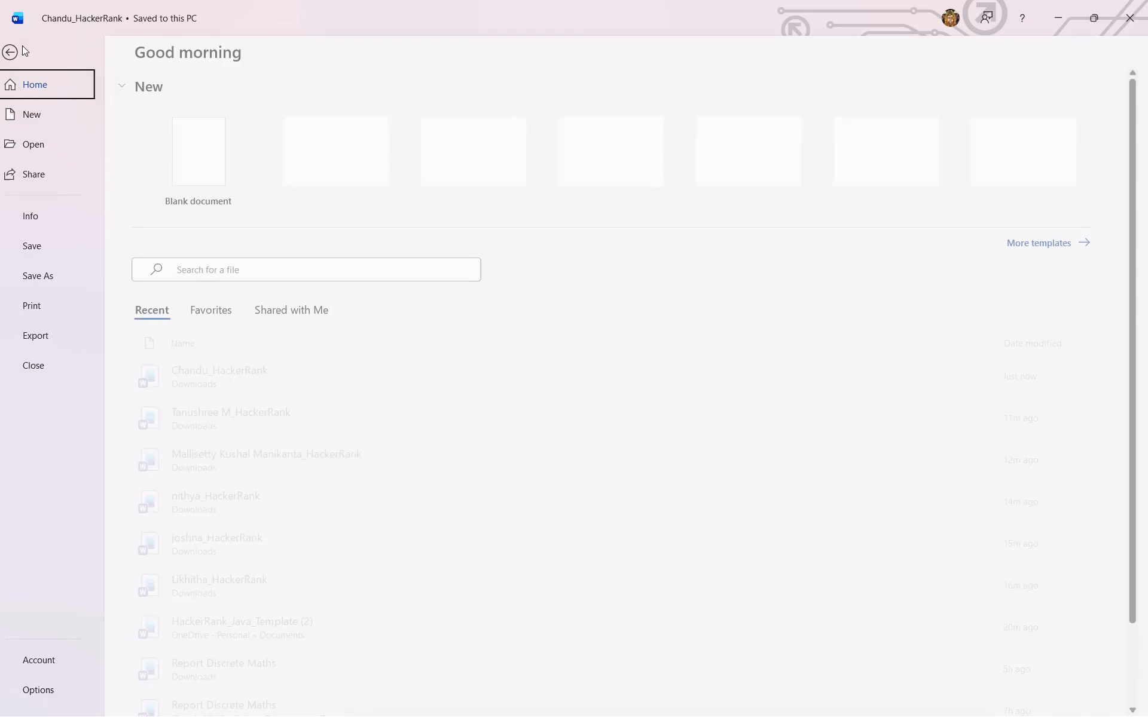
click(54, 269)
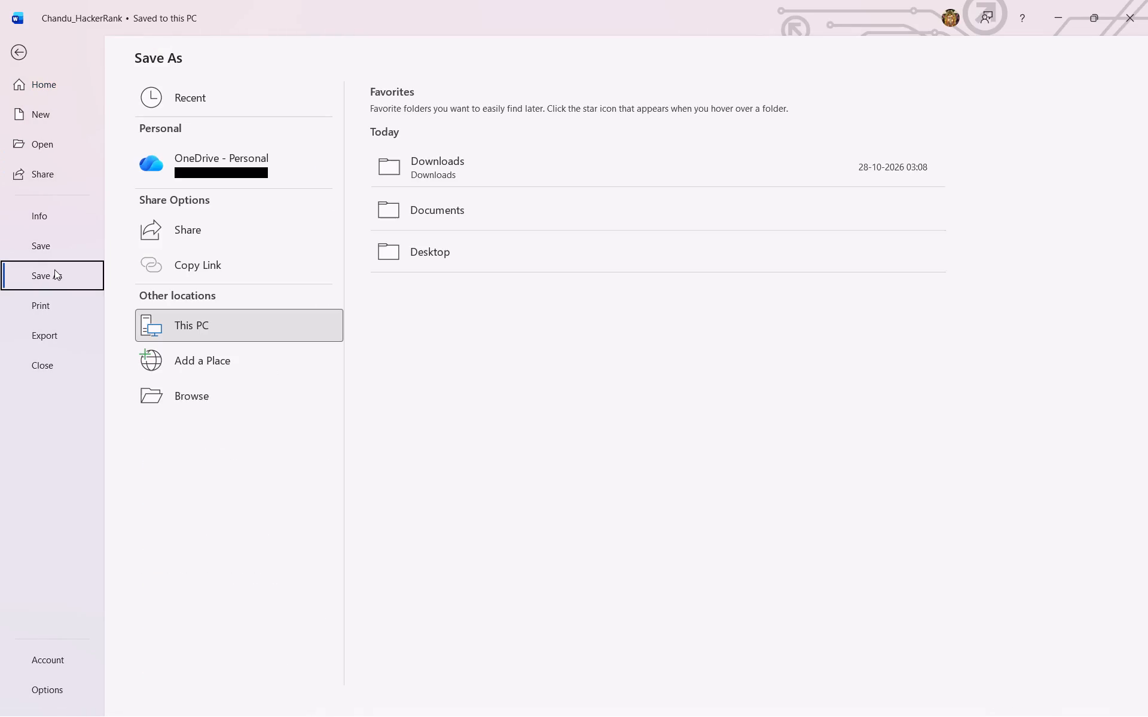
double_click(472, 175)
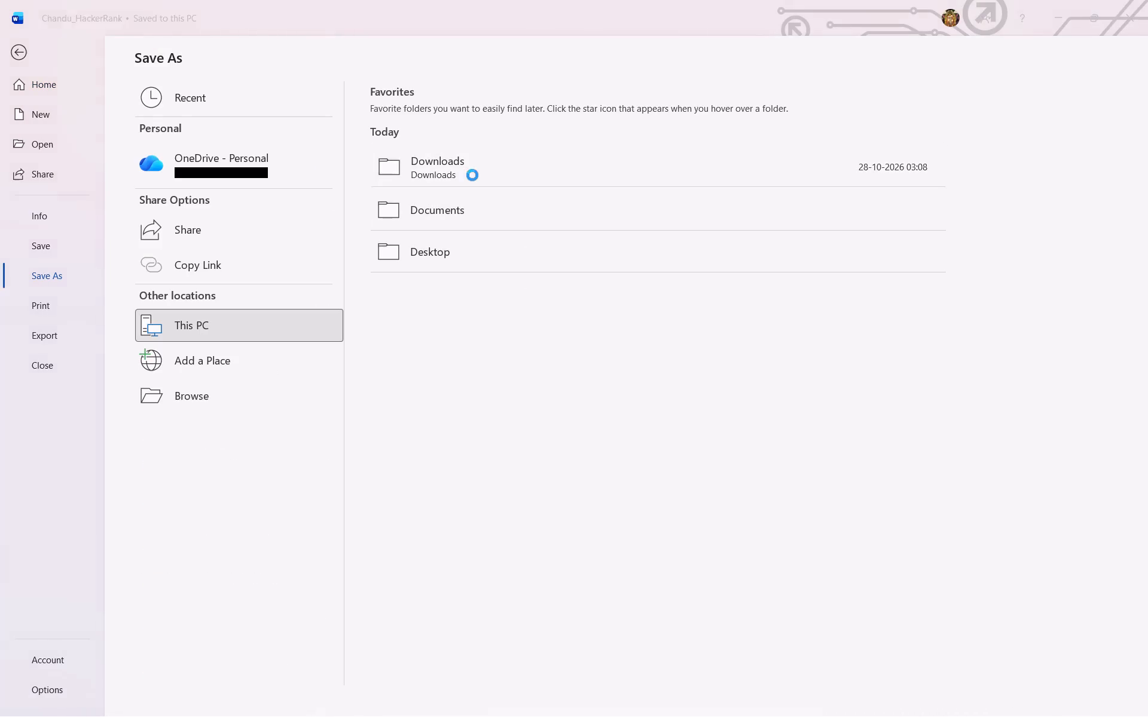
click(132, 247)
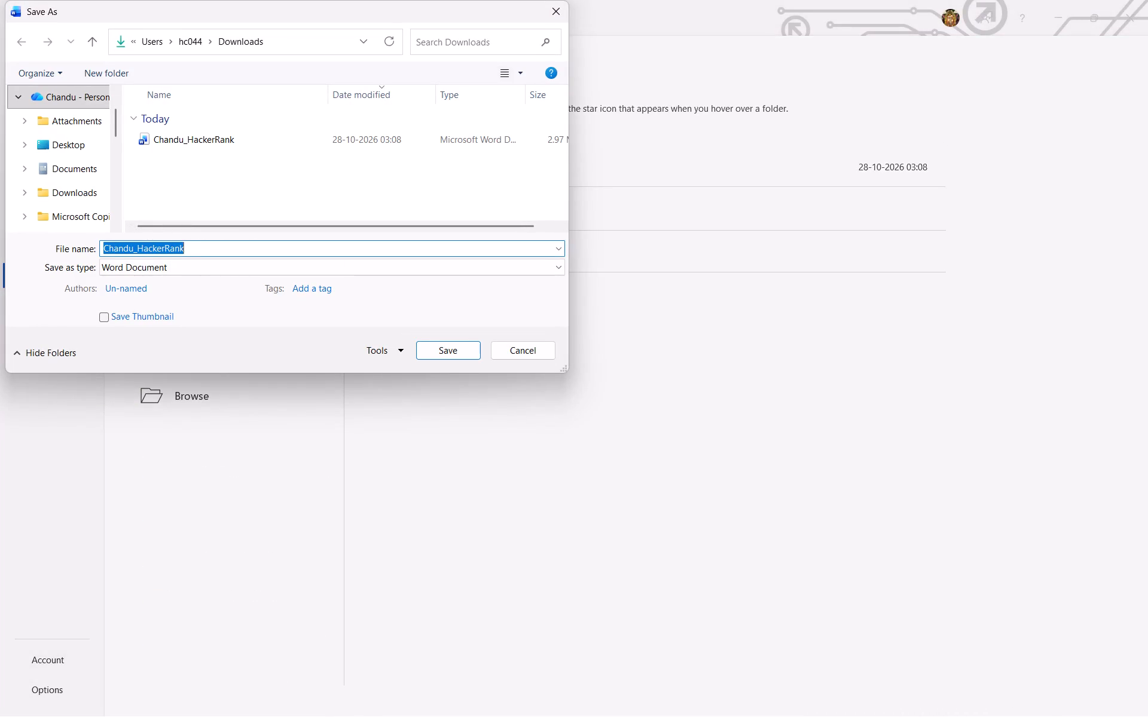
key(BackSpace)
key(BackSpace)
key(BackSpace)
key(BackSpace)
key(BackSpace)
key(BackSpace)
key(BackSpace)
key(BackSpace)
key(BackSpace)
key(BackSpace)
key(BackSpace)
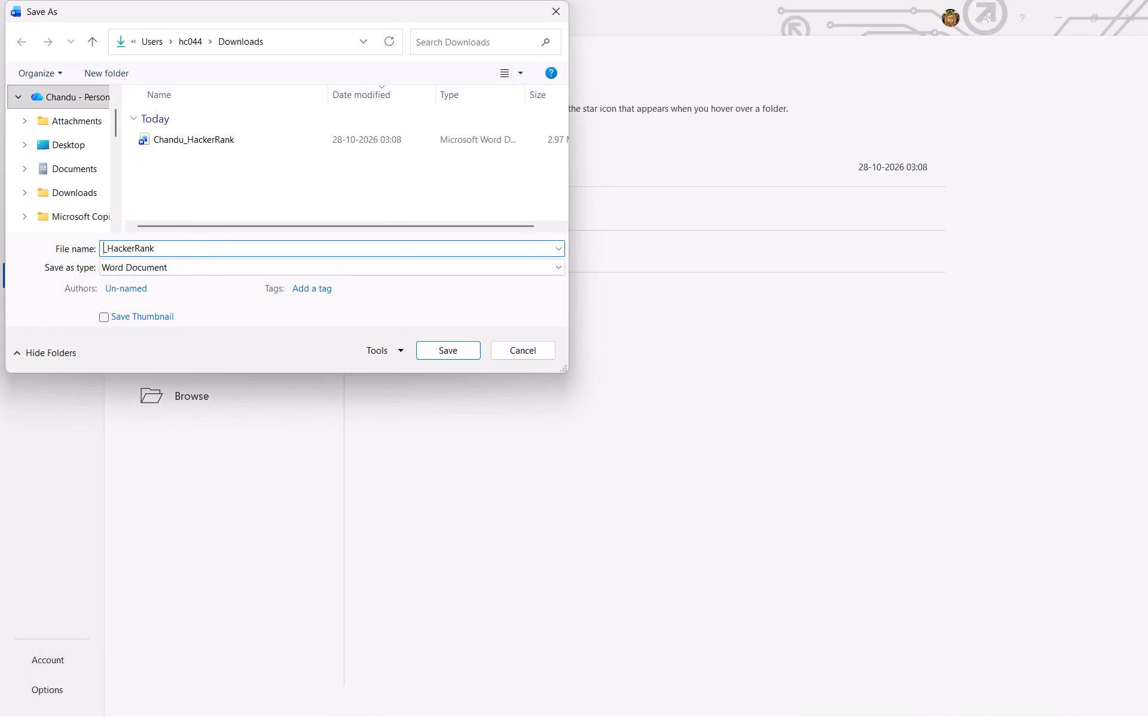
text(Likhitha)
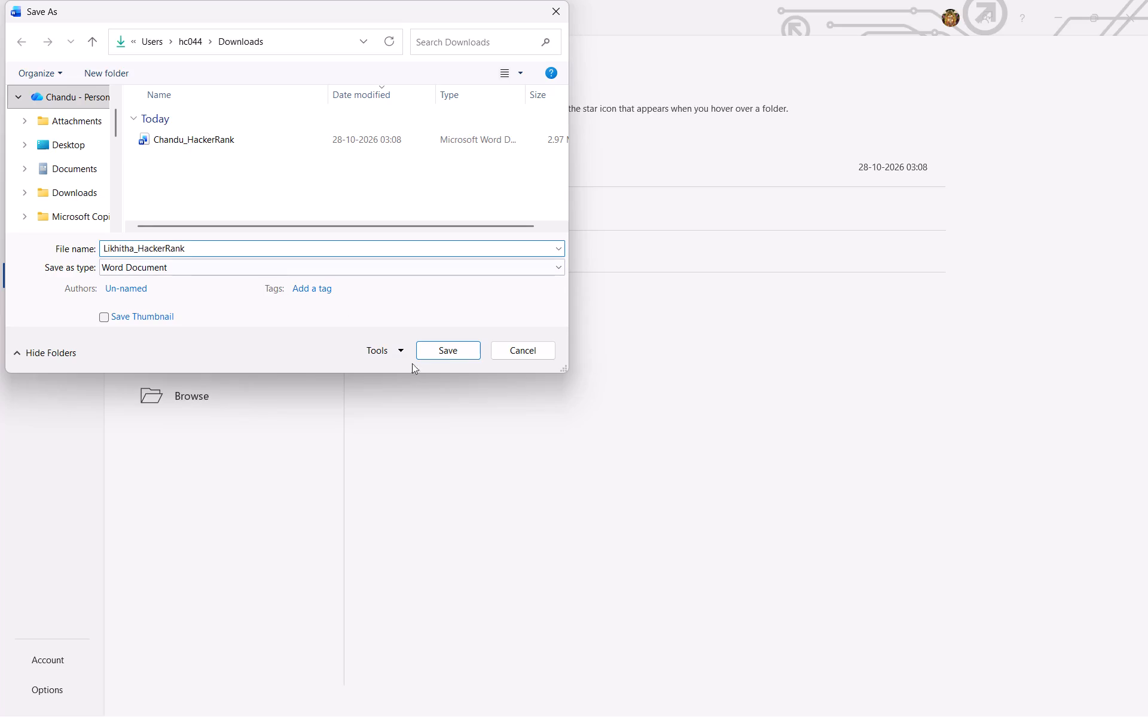
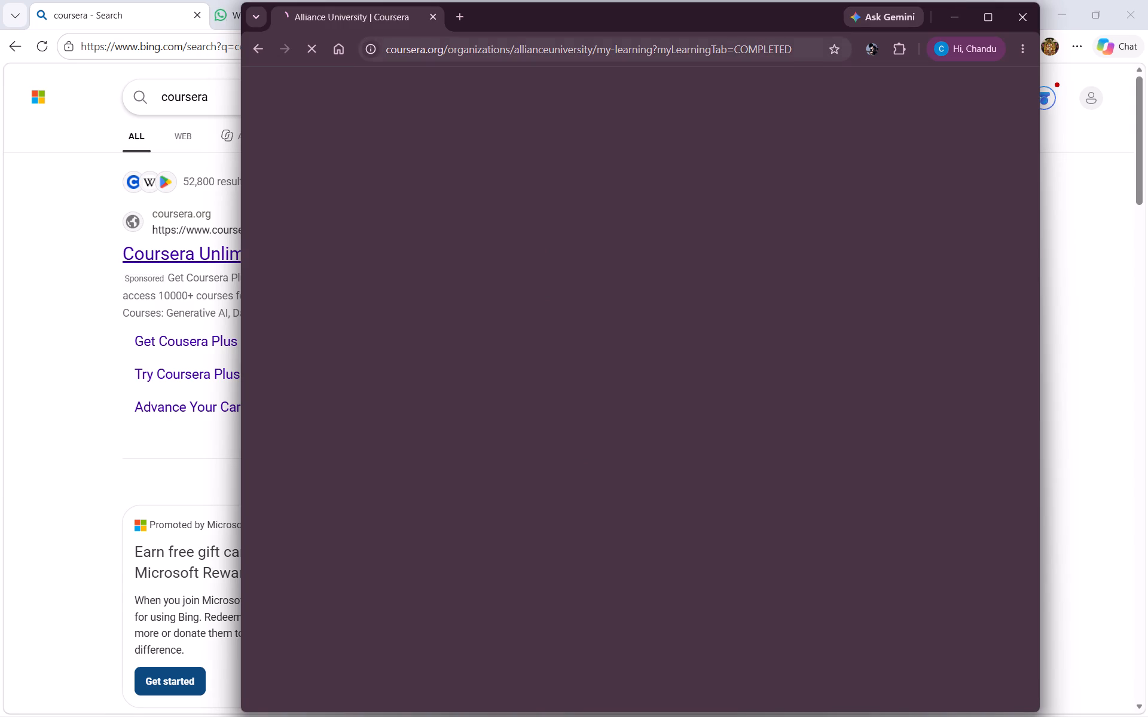
In Chrome, open the certificate of the completed Coursera course E1CSA25479: Data Structures in the maximized window.
click(981, 19)
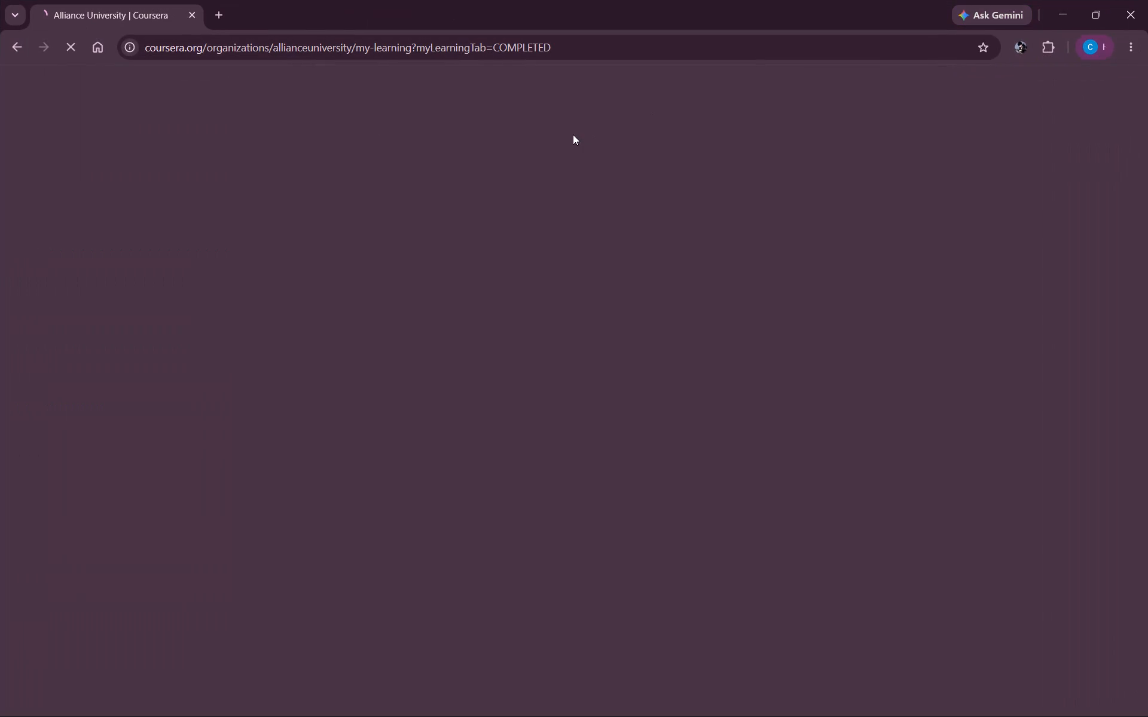
scroll(355, 207, up, 3)
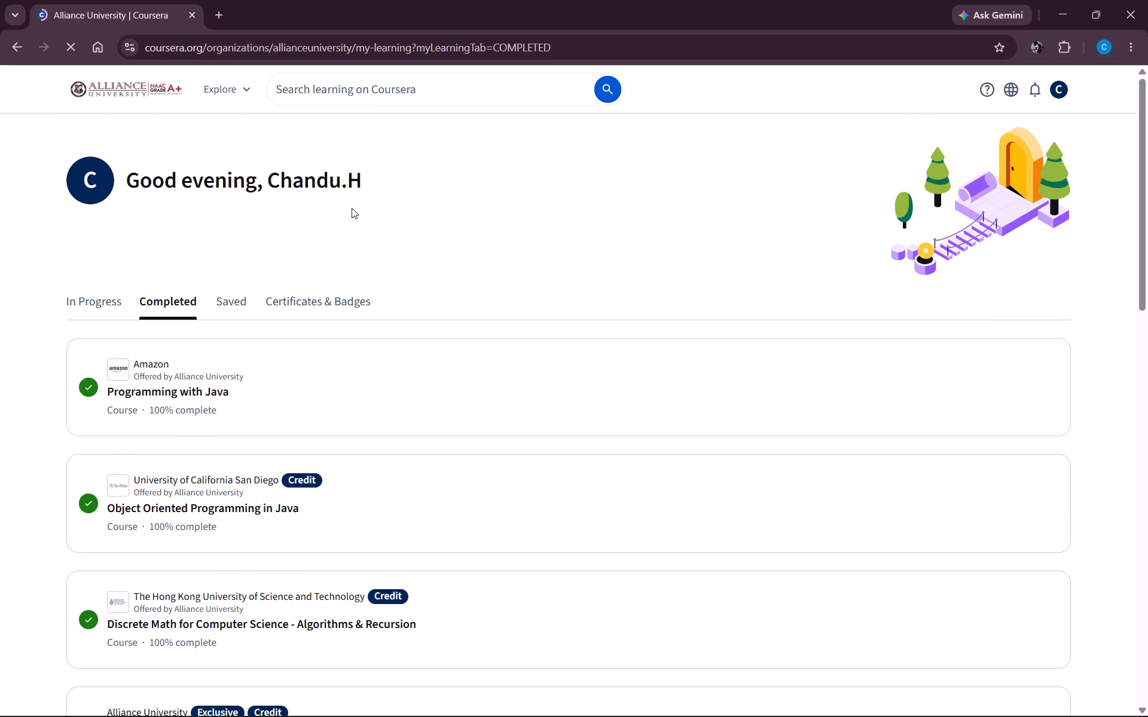
click(1054, 79)
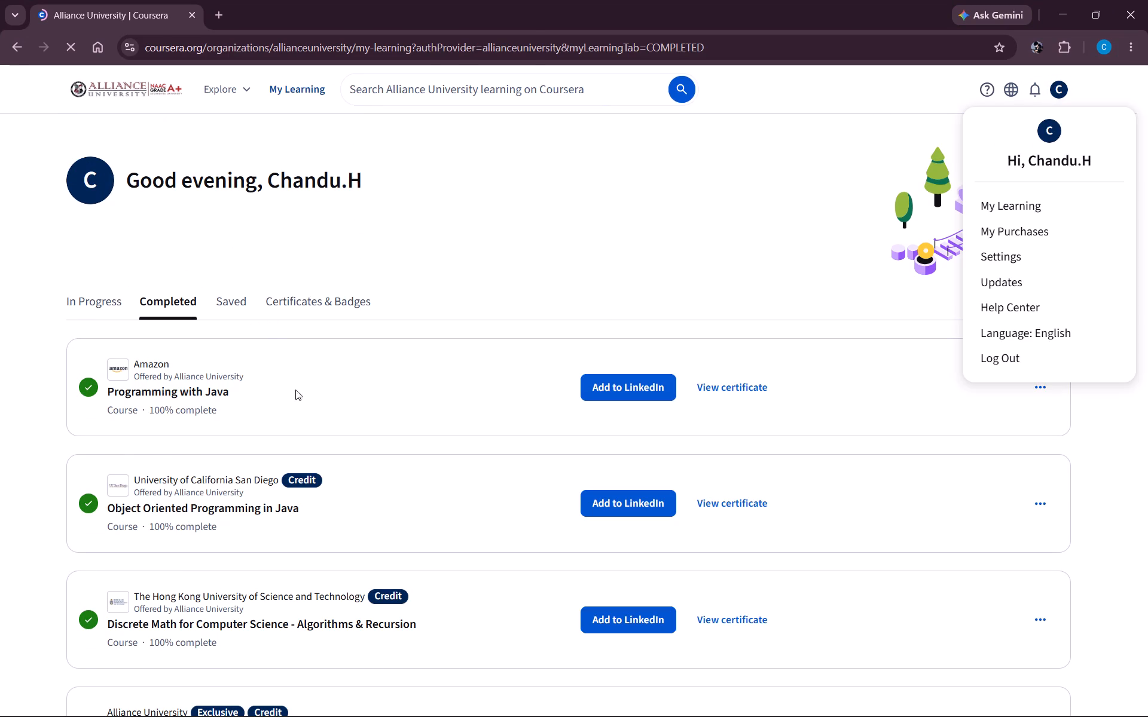
scroll(325, 446, down, 2)
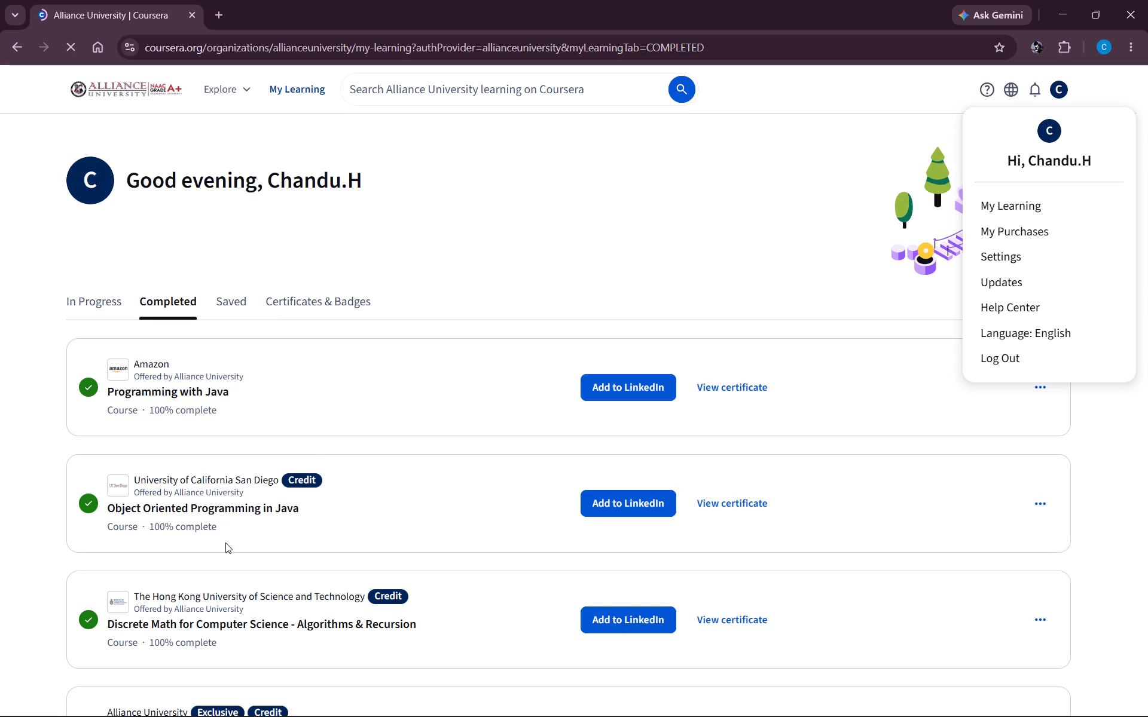
scroll(220, 681, down, 3)
click(686, 281)
scroll(508, 242, down, 1)
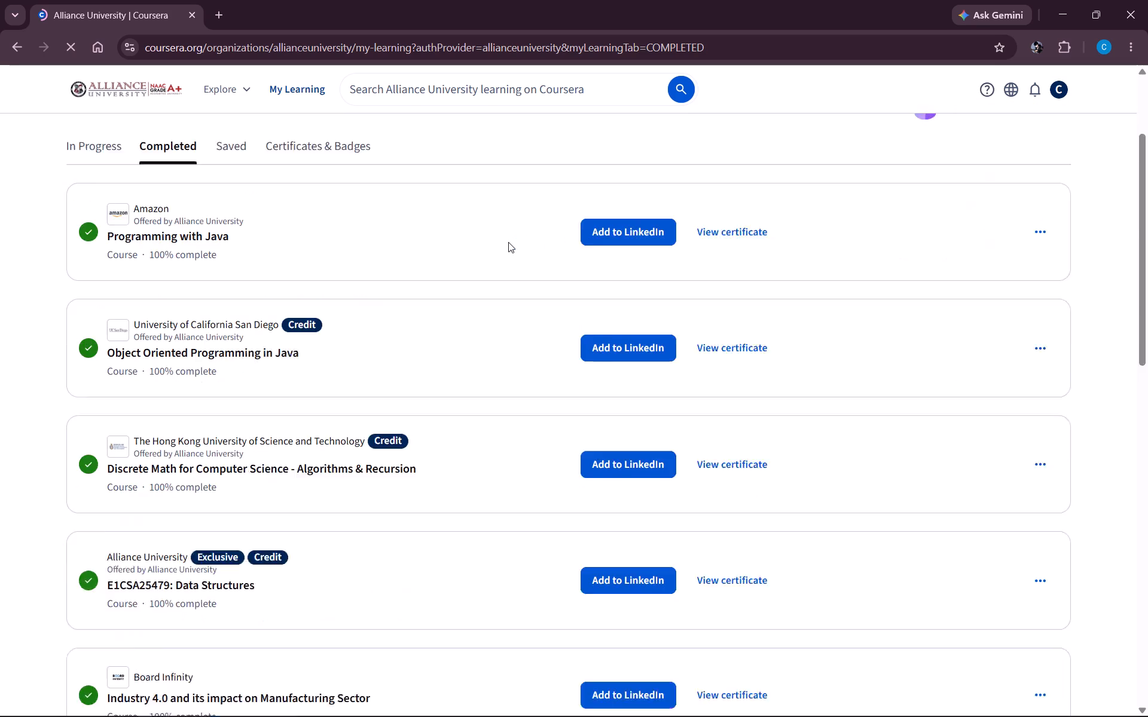
scroll(508, 242, down, 3)
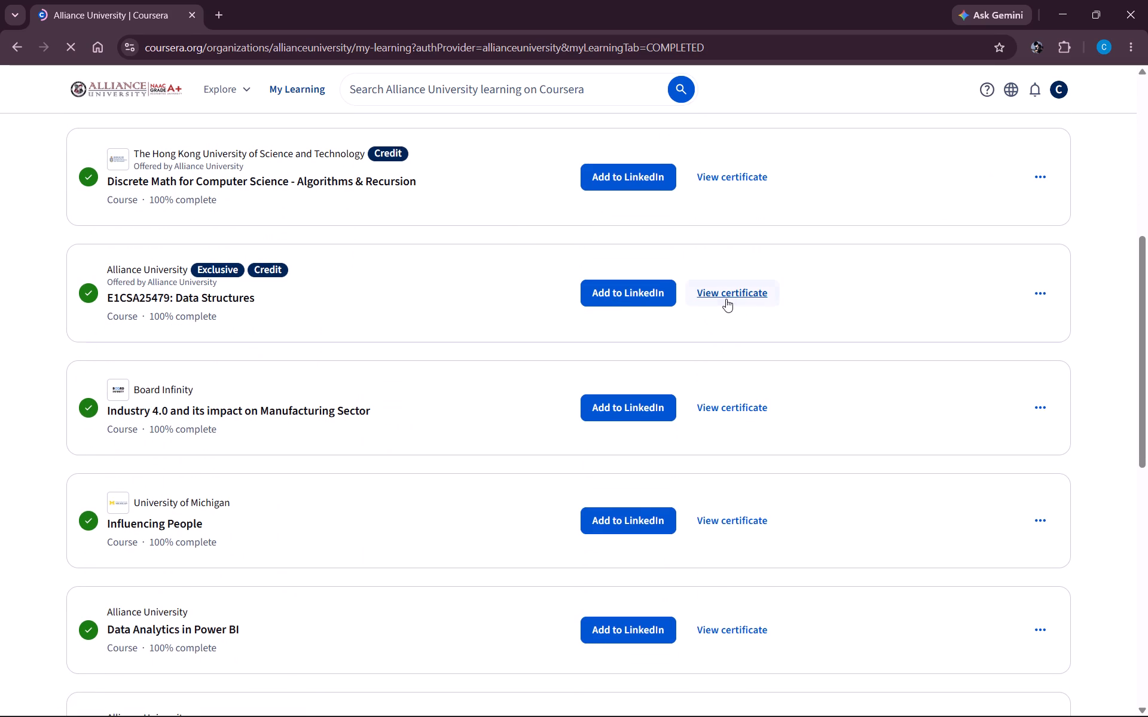
click(726, 299)
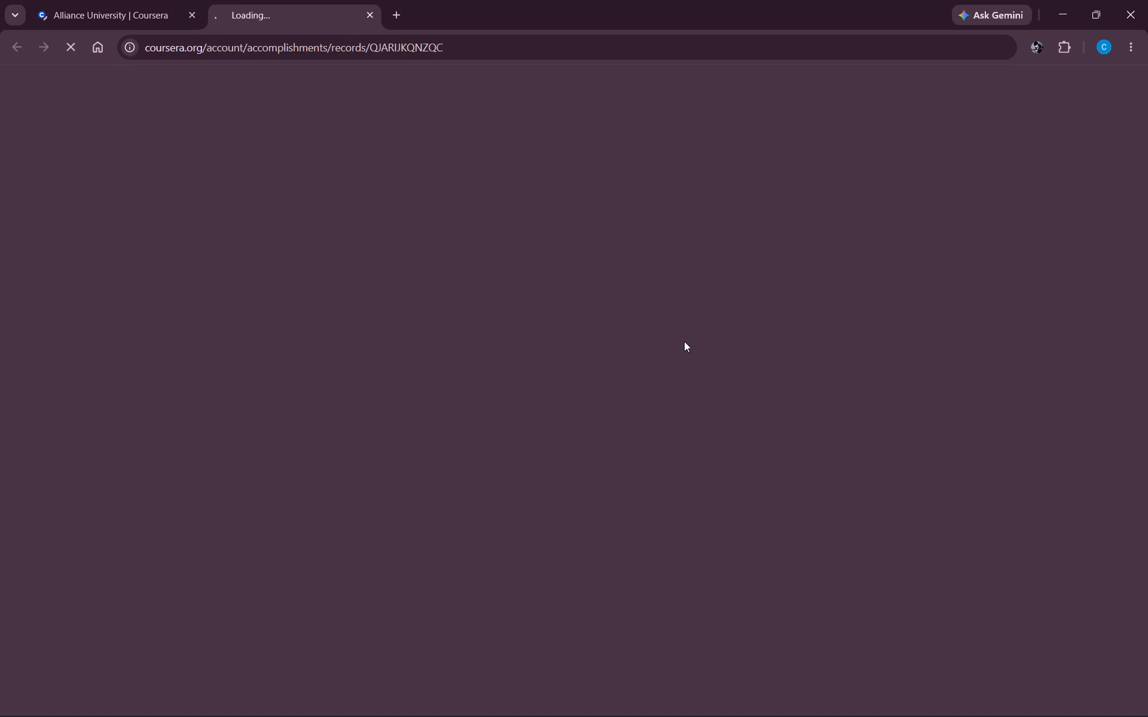
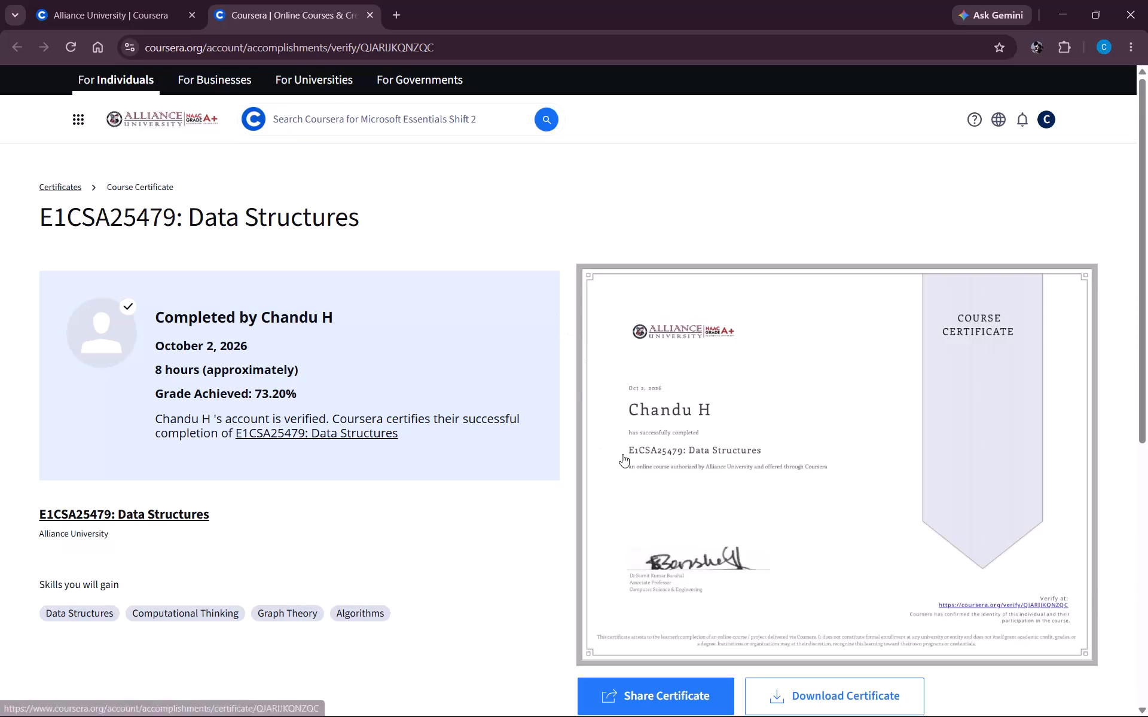
Download the E1CSA25479: Data Structures course certificate as a PDF.
click(793, 681)
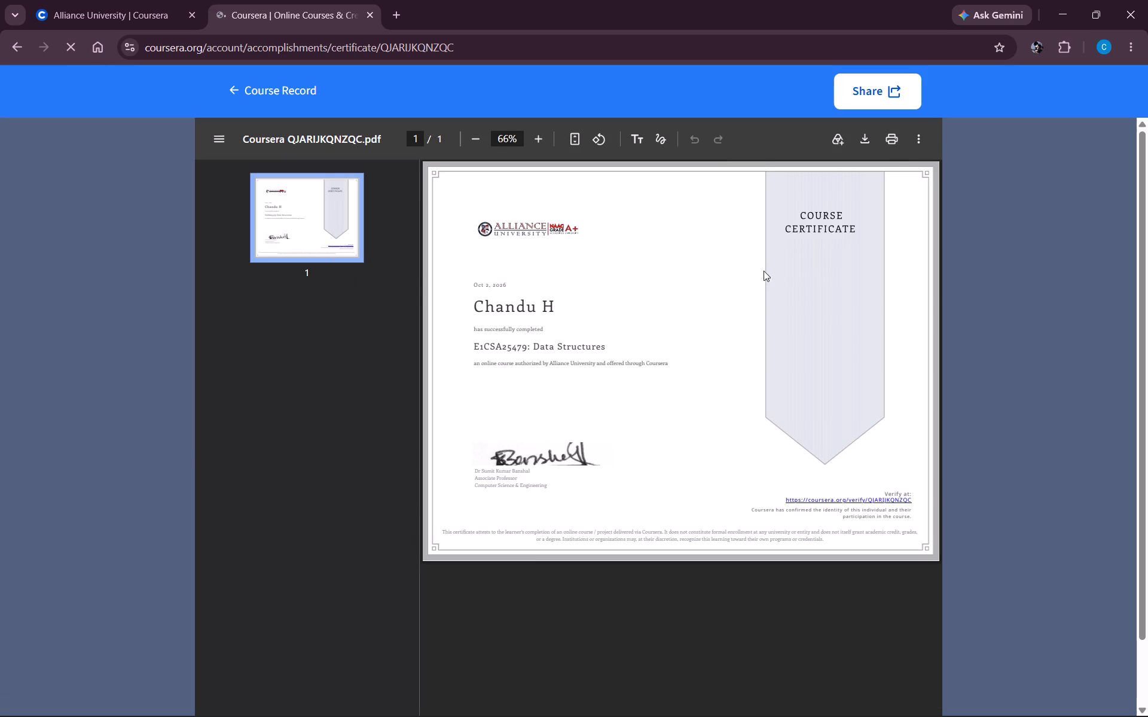
click(865, 137)
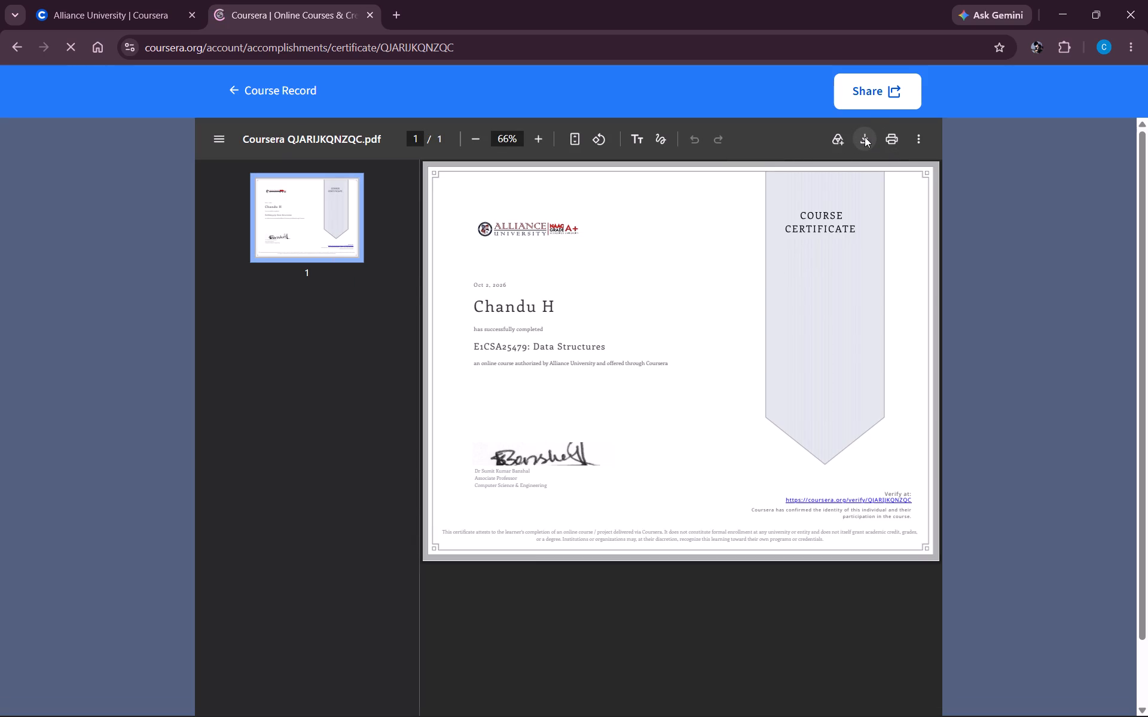
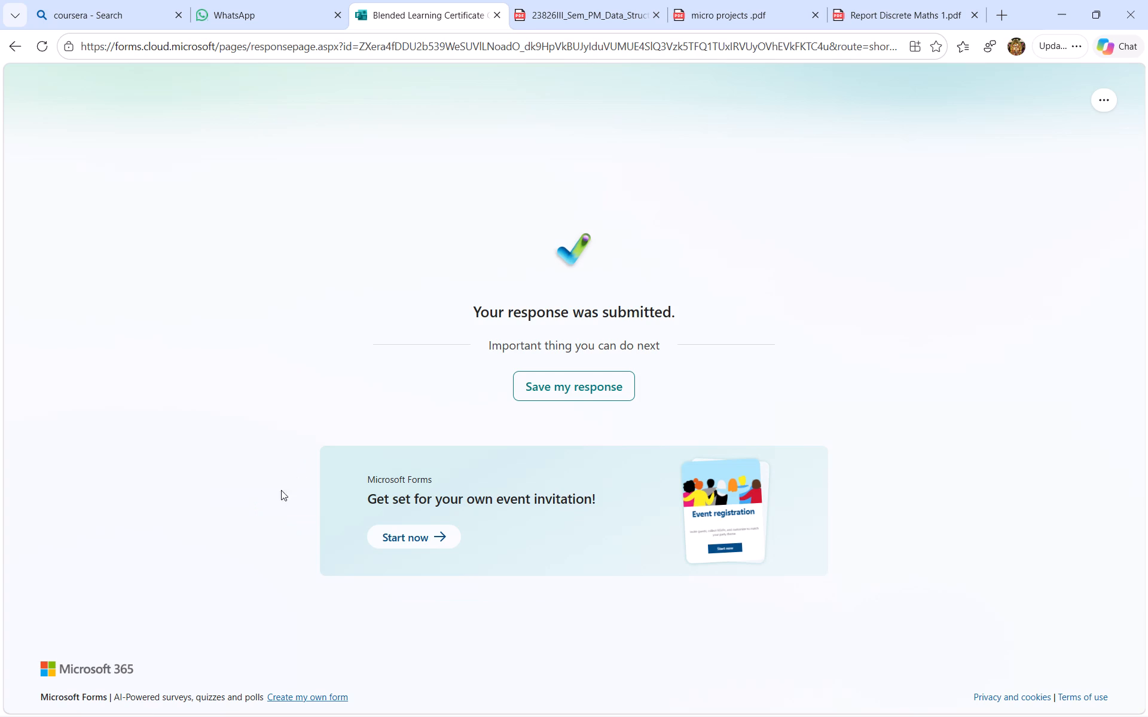
In Edge, save the submitted form response and open the filled Blended Learning Certificate Collection form to check its uploaded certificate file.
click(616, 393)
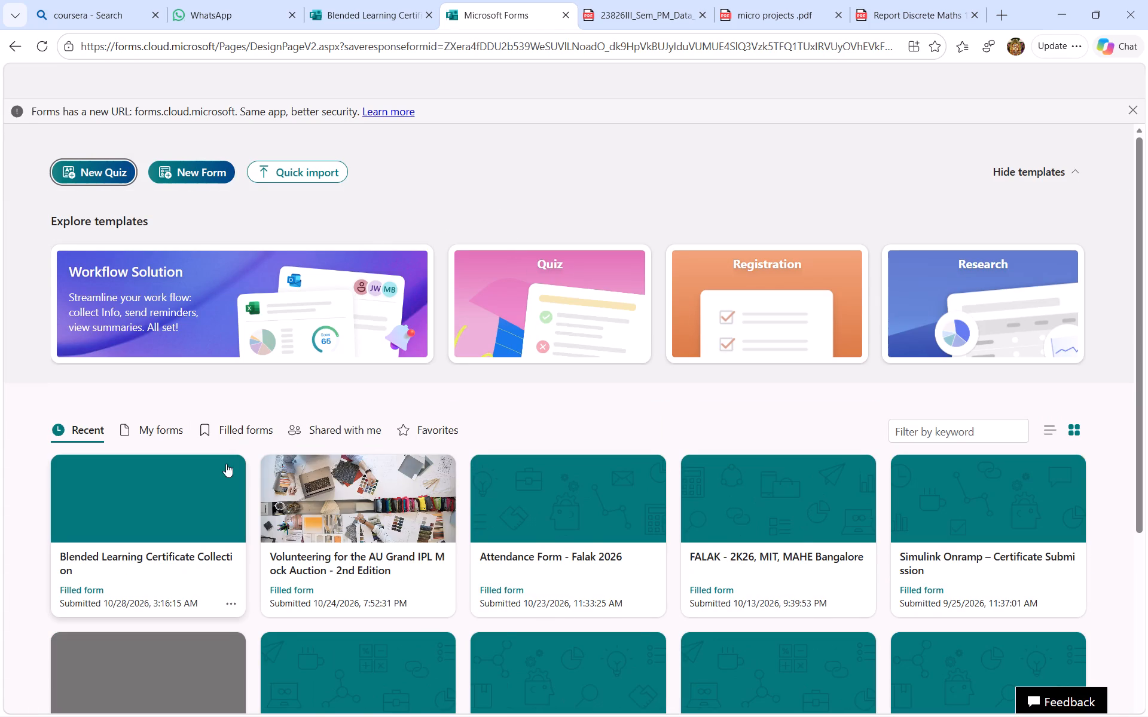
double_click(179, 512)
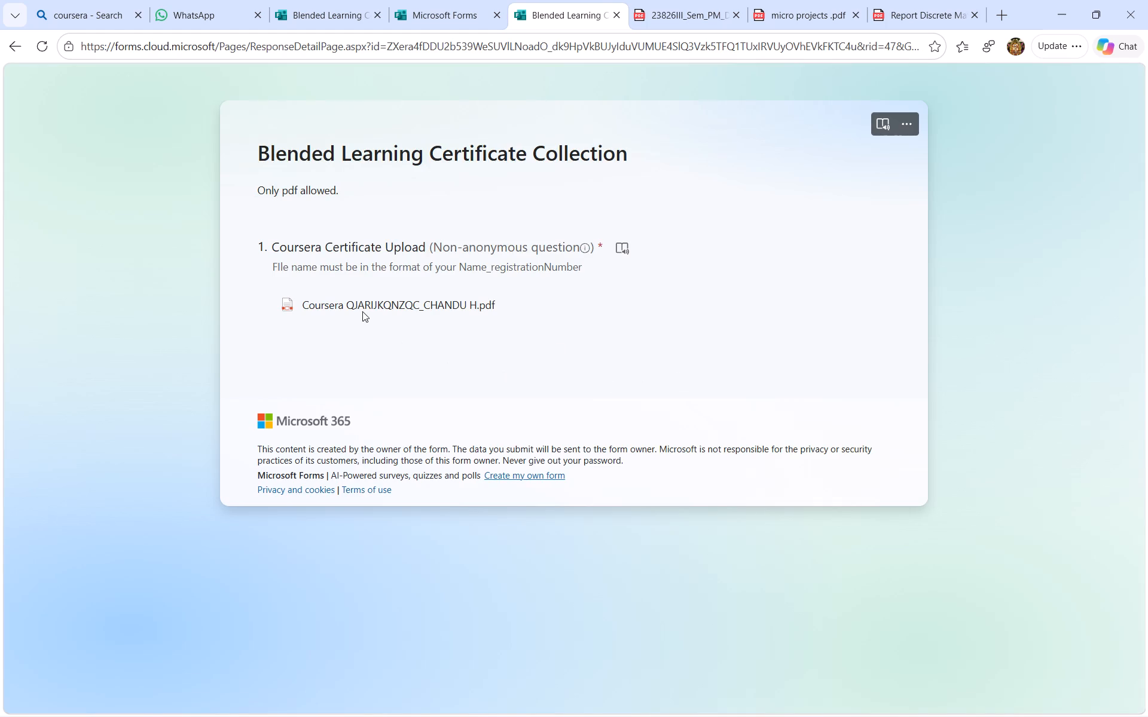
click(358, 305)
double_click(380, 305)
click(322, 307)
Close the Microsoft Forms tab and both Blended Learning Certificate Collection tabs.
click(401, 0)
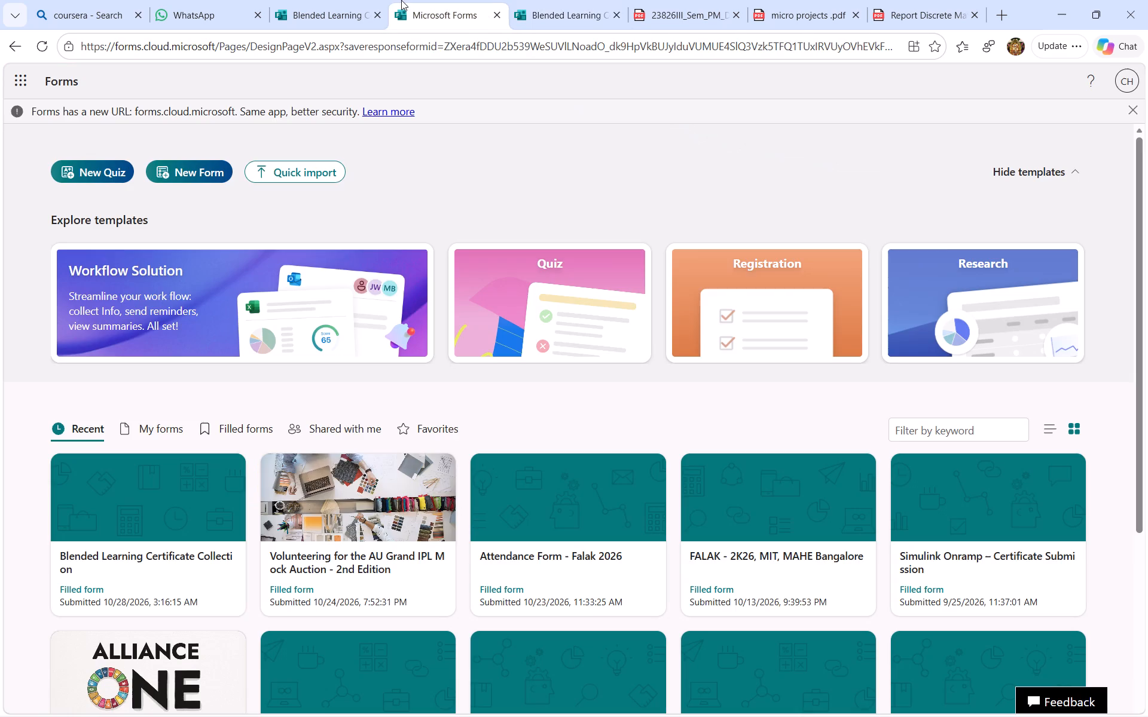
click(331, 7)
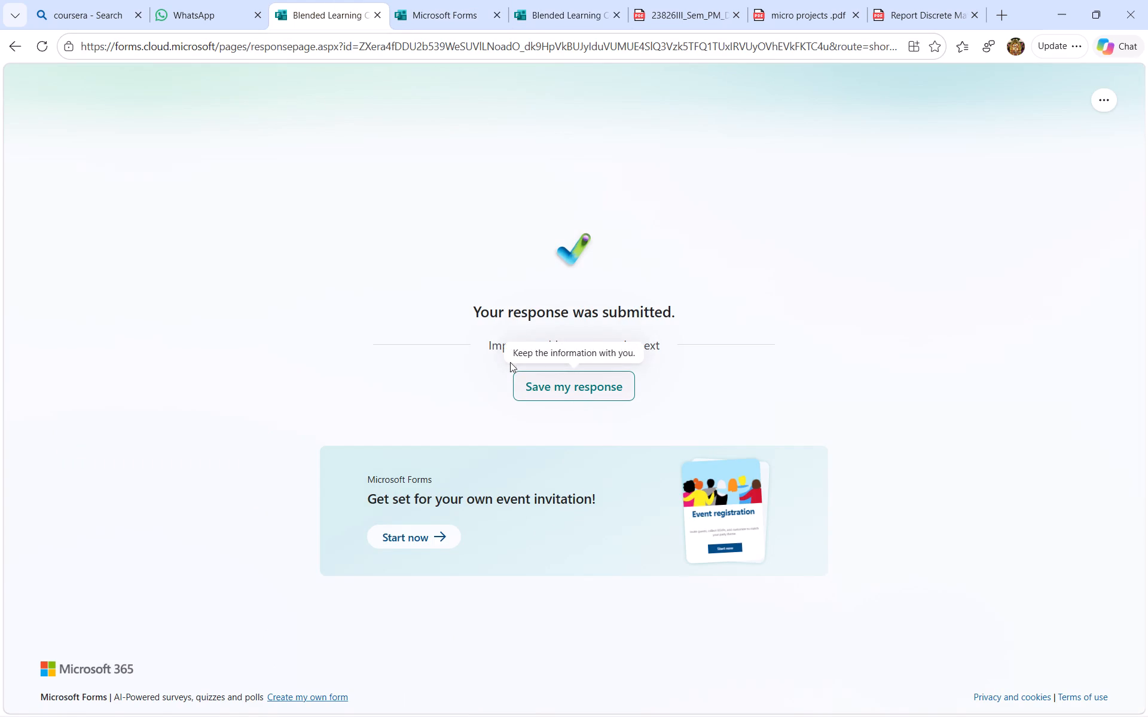
click(500, 14)
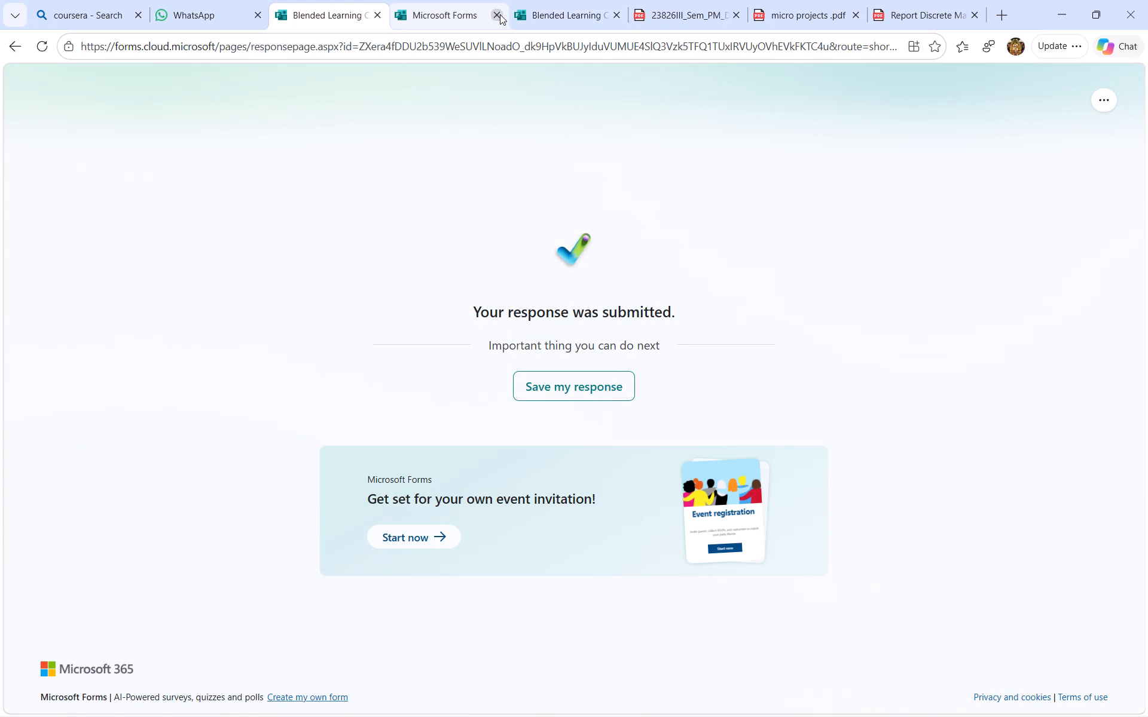
click(500, 14)
click(374, 12)
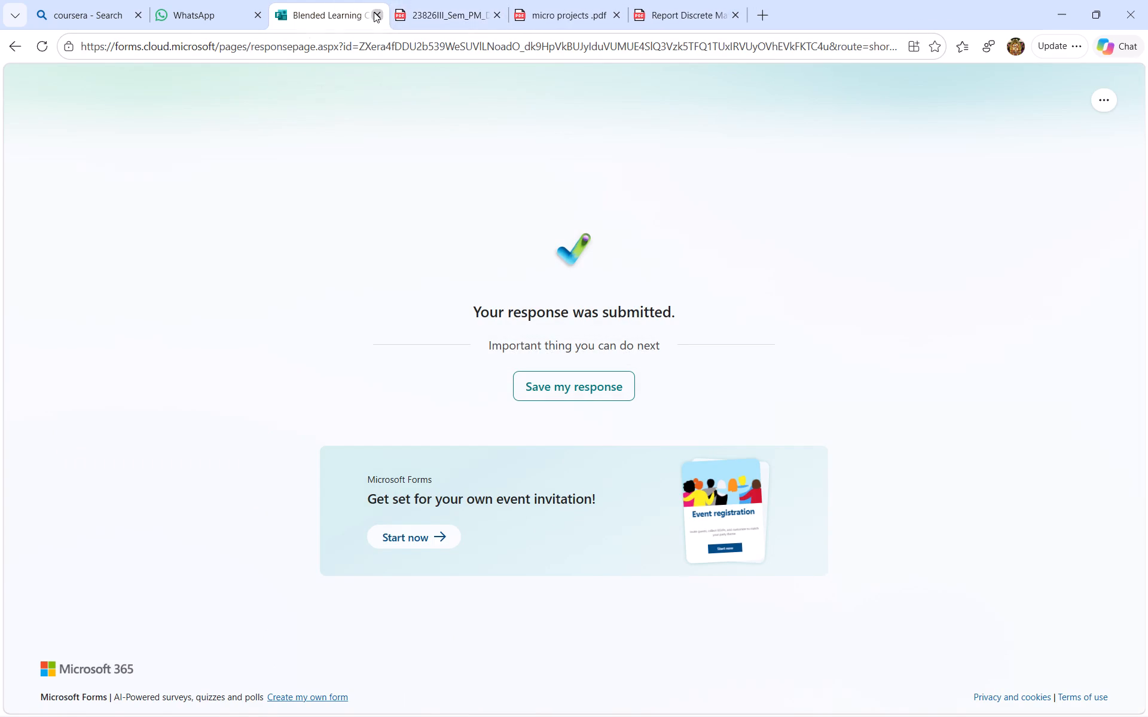
Close the PDF tabs 23826III_Sem_PM_Data_Structures, micro projects and Report Discrete Maths 1.
scroll(480, 192, down, 5)
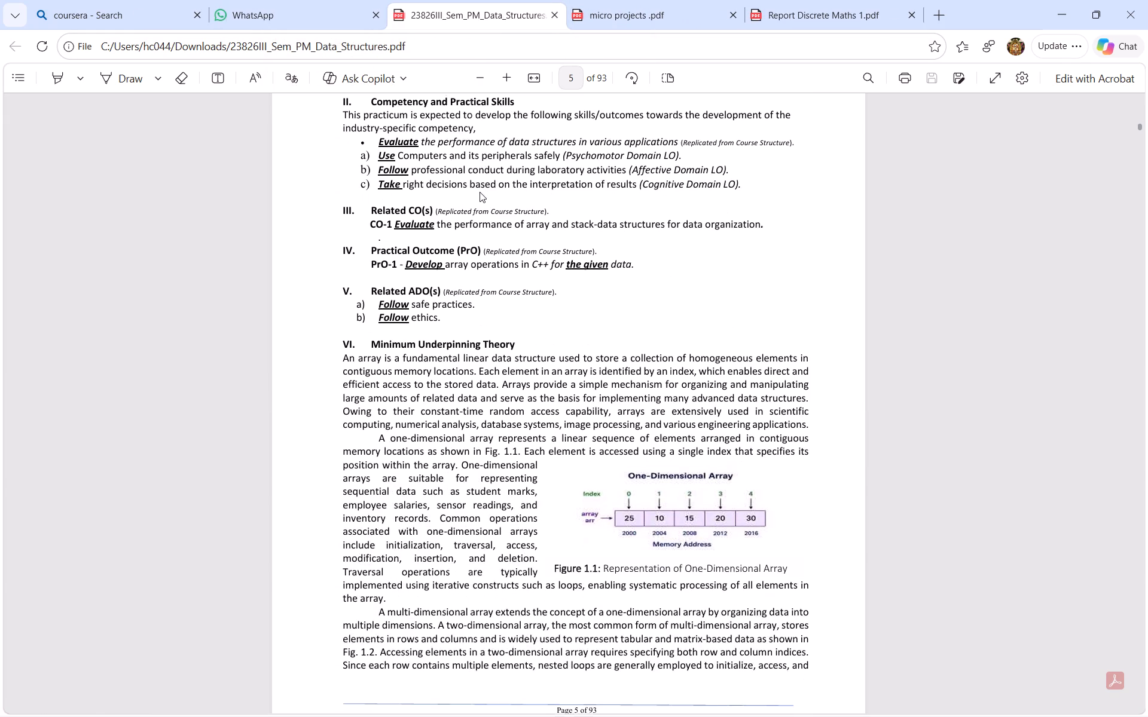
scroll(480, 192, down, 3)
click(552, 12)
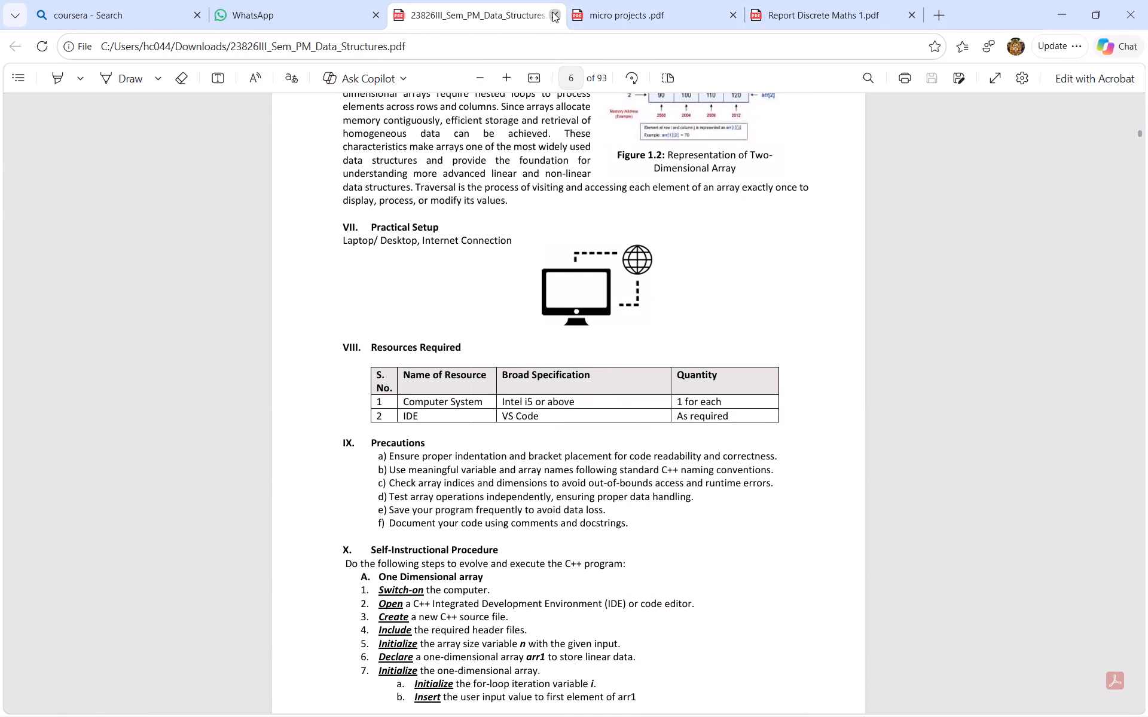
click(552, 12)
click(552, 12)
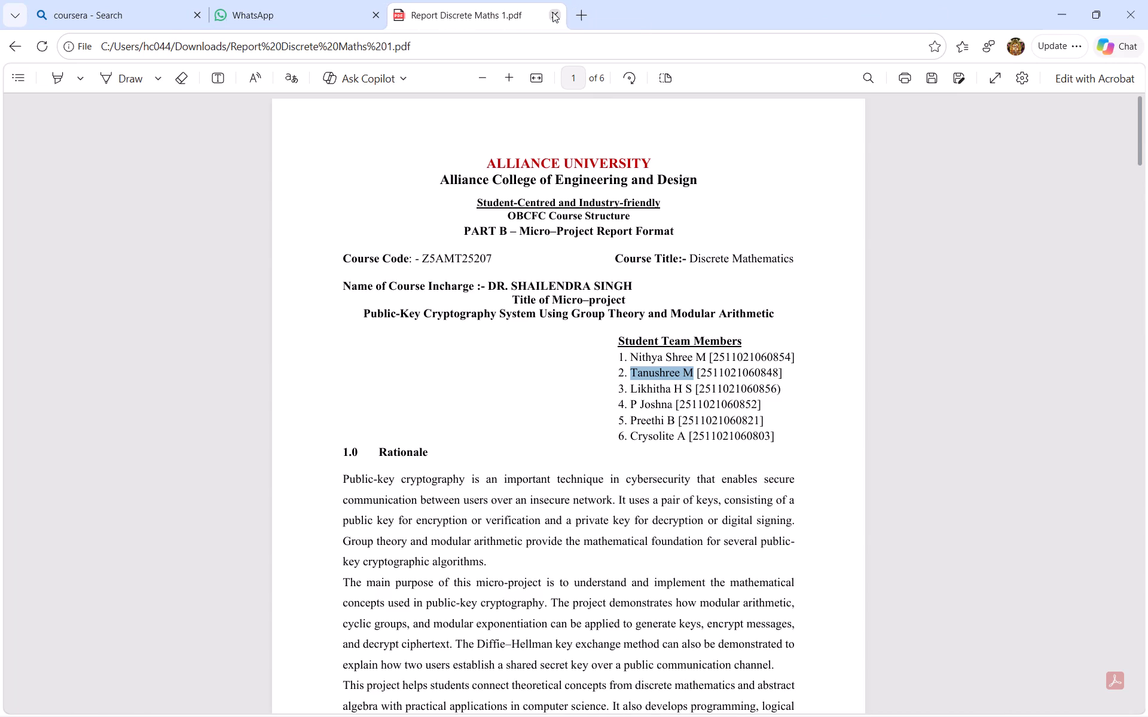